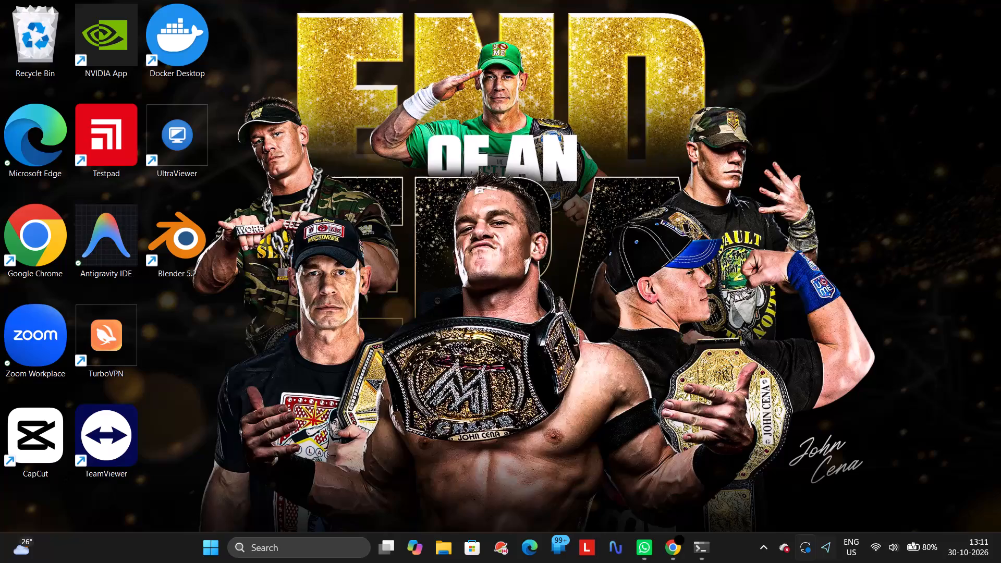
Switch to Google Chrome and open the browser profile list with the current profile's account options.
left_click(679, 562)
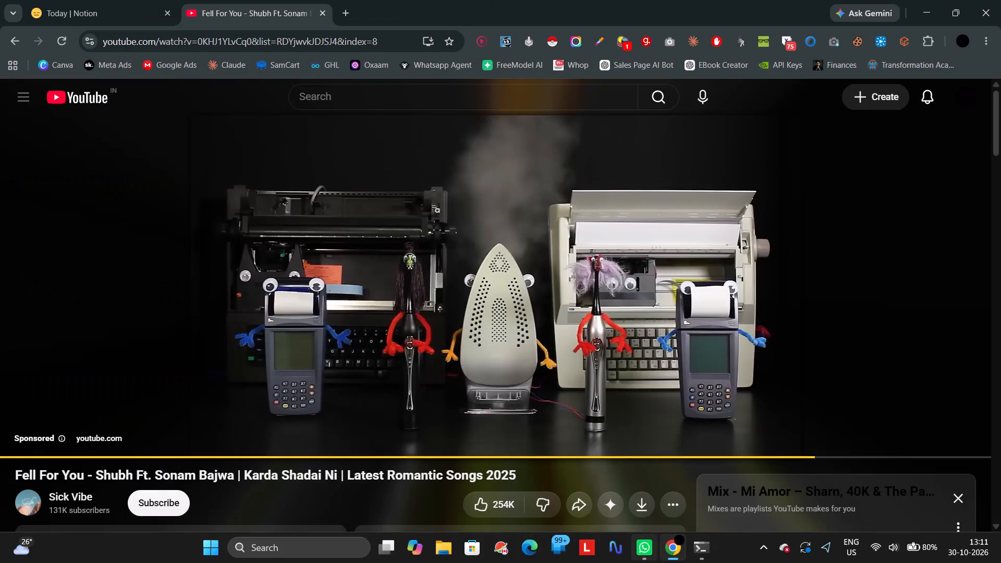
left_click(959, 42)
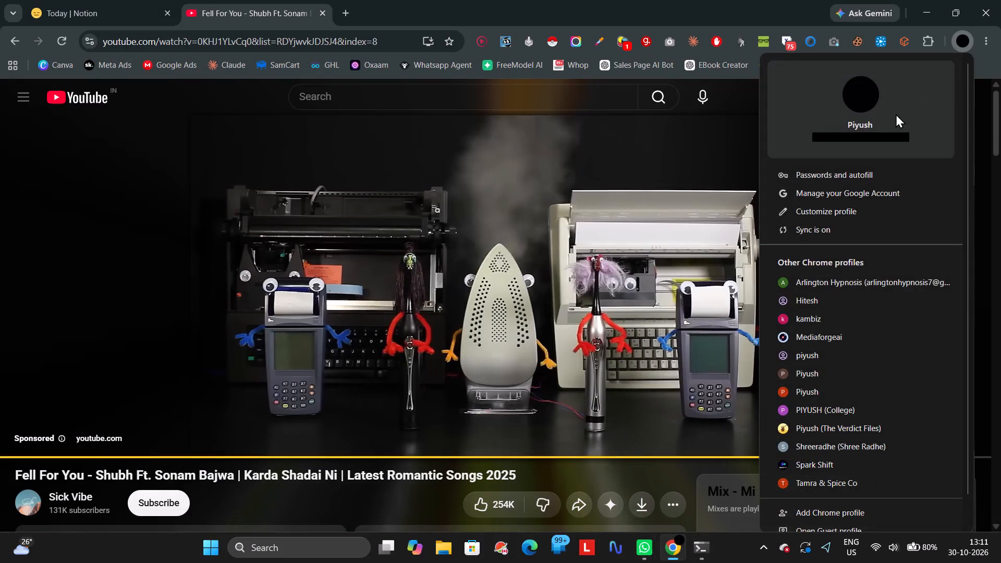
right_click(850, 95)
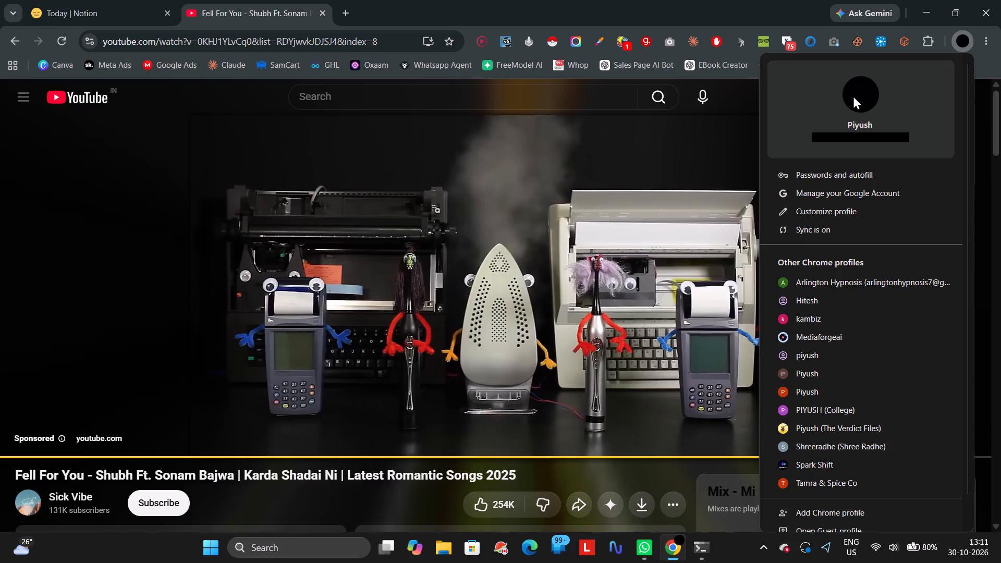
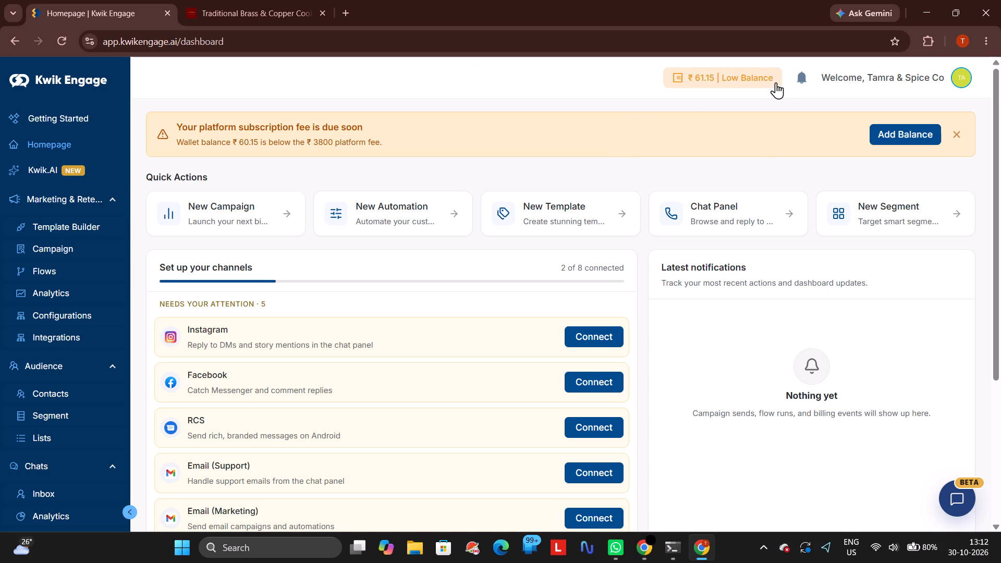
Dismiss the platform subscription fee notice on the Kwik Engage homepage.
left_click(960, 134)
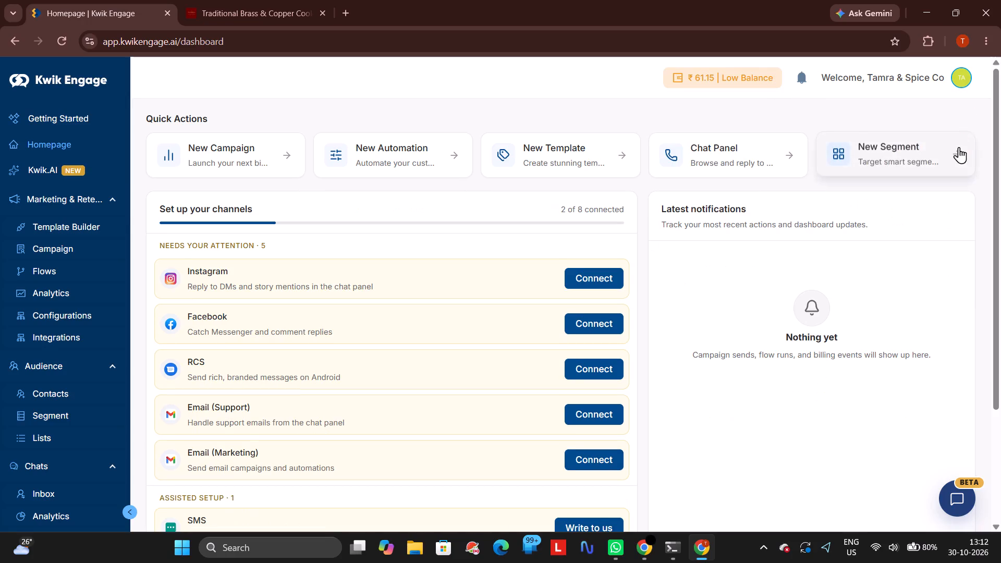
Review the channel setup list on the homepage, covering channels needing attention, assisted setup and connected channels.
left_click_drag(1000, 334, 993, 454)
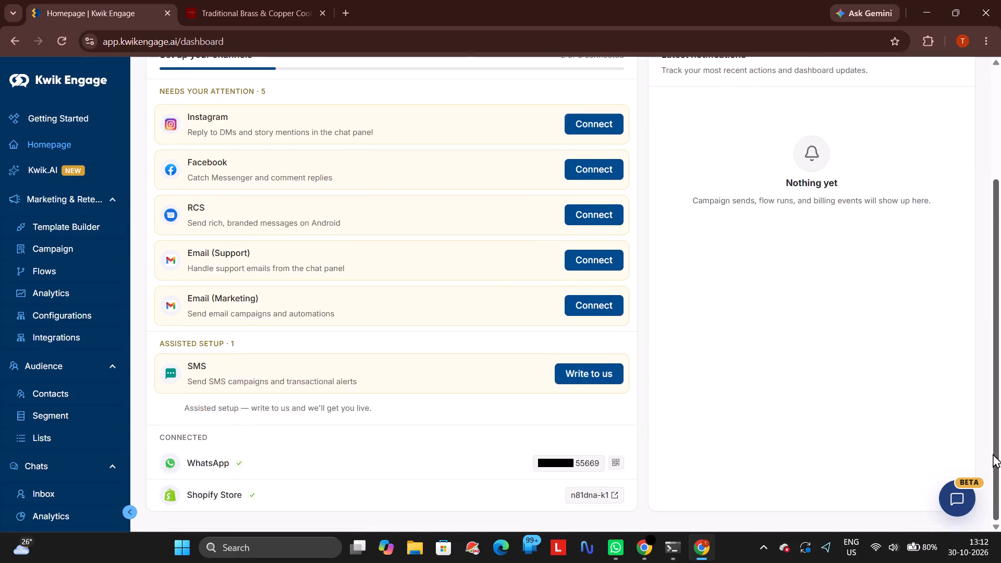
left_click_drag(993, 454, 992, 401)
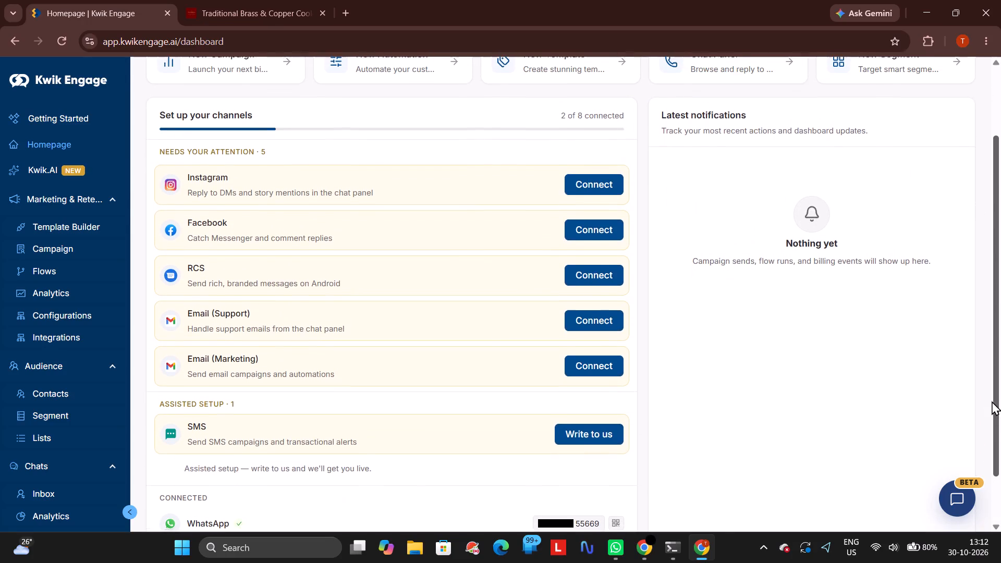
left_click_drag(992, 401, 994, 400)
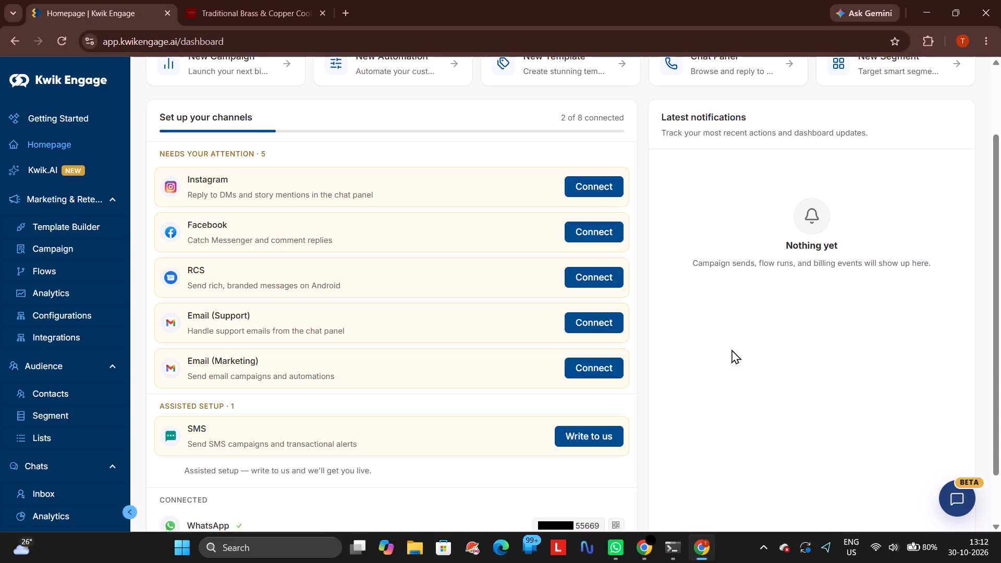
left_click_drag(1000, 340, 1000, 352)
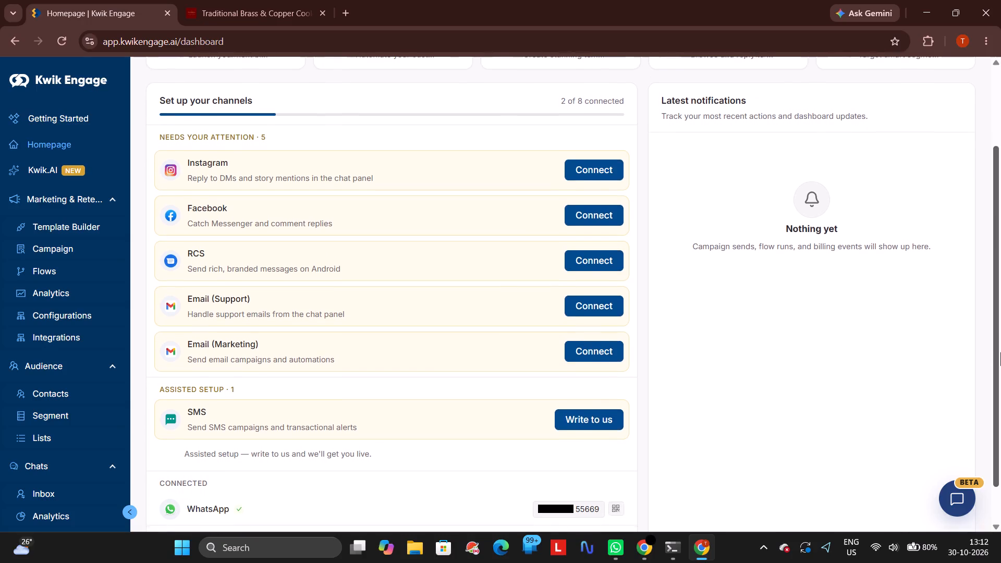
left_click_drag(1000, 352, 1000, 347)
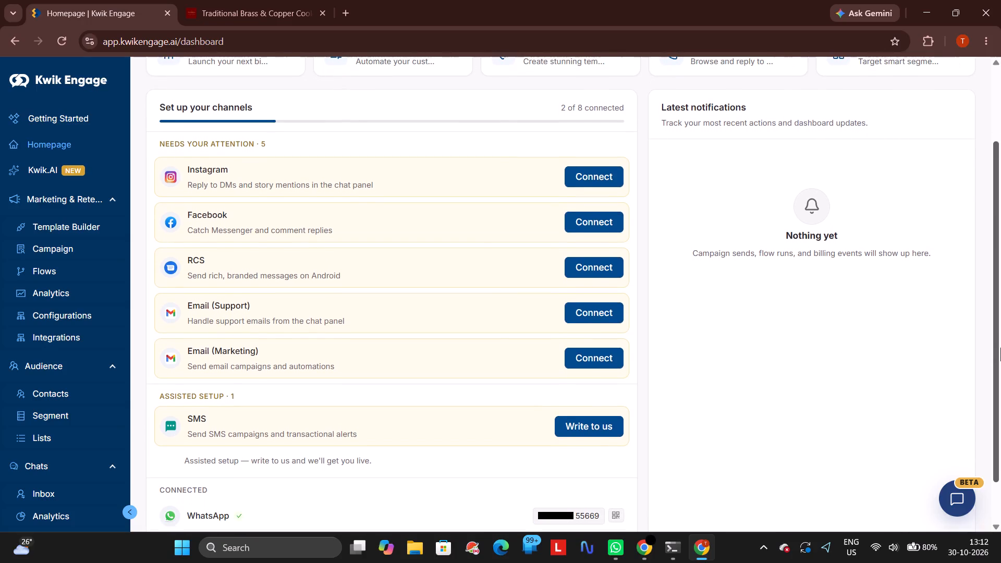
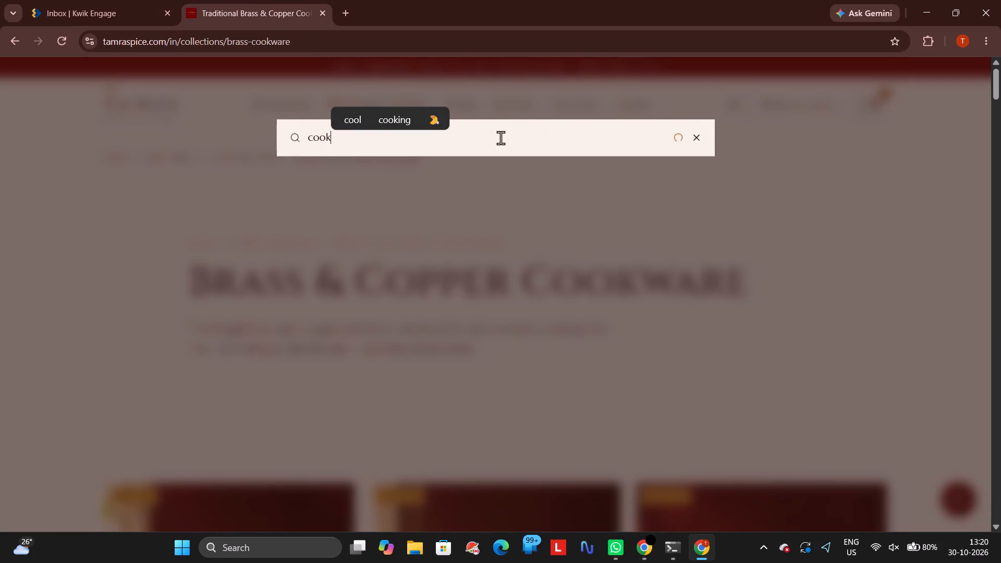
Search the Tamra Spice store's products for "cooker".
type("r")
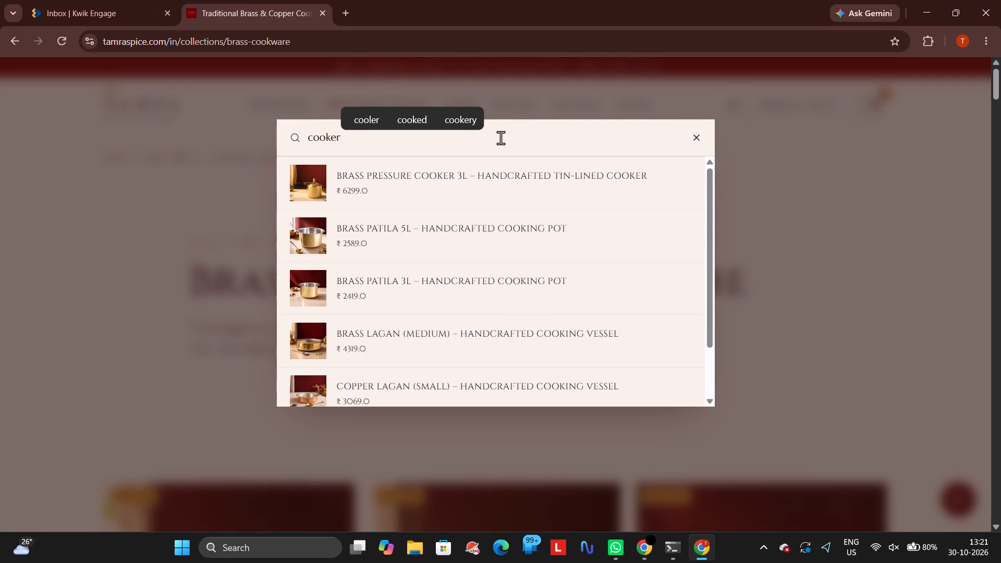
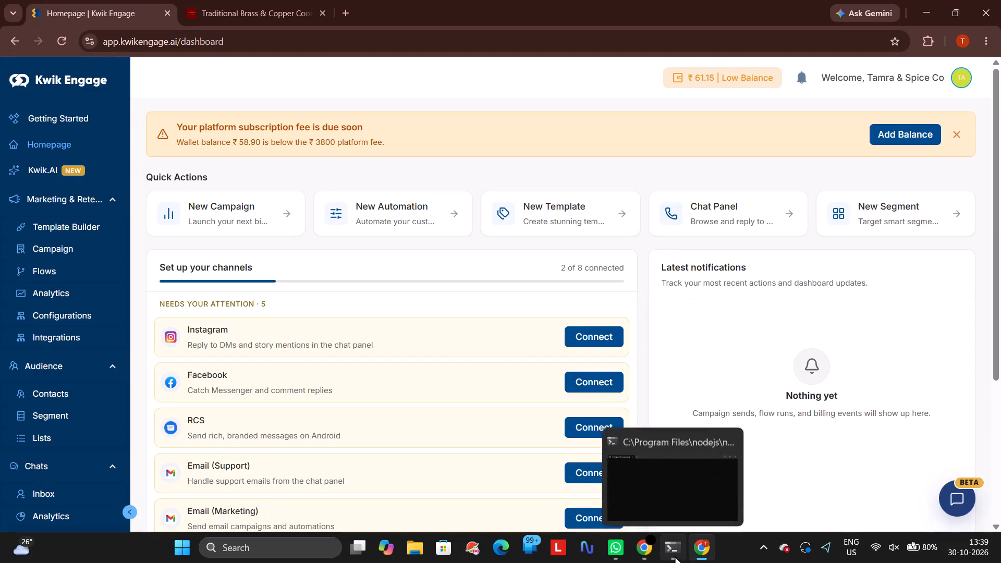
Switch to the other Google Chrome profile's window, where YouTube and Notion are open.
left_click(649, 549)
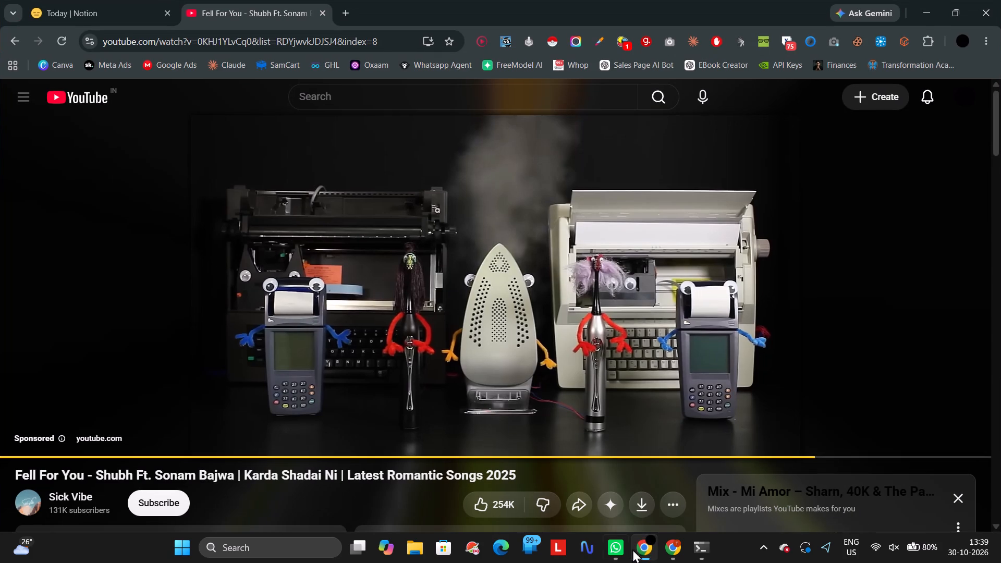
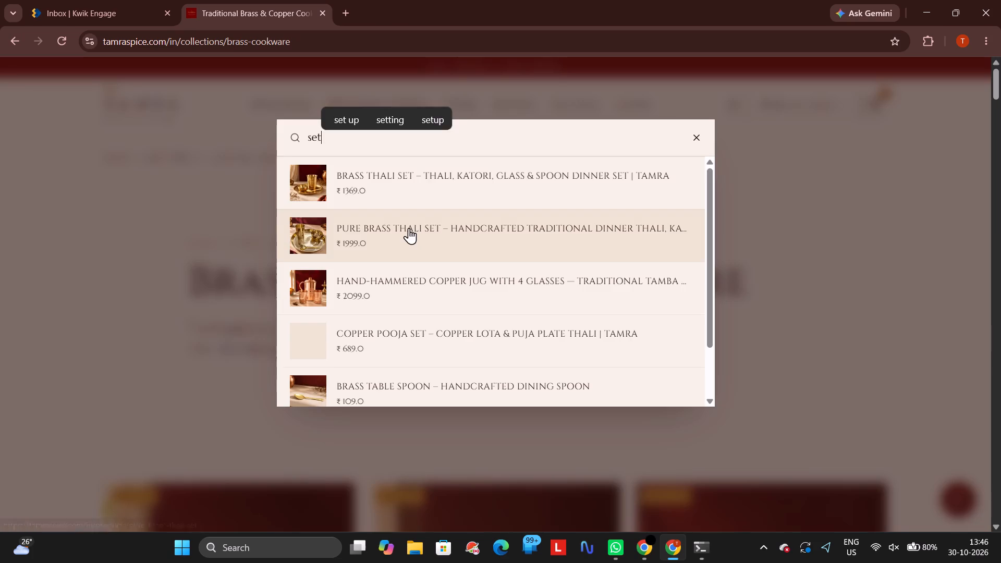
Copy the web address of the Pure Brass Thali Set product page.
left_click(308, 43)
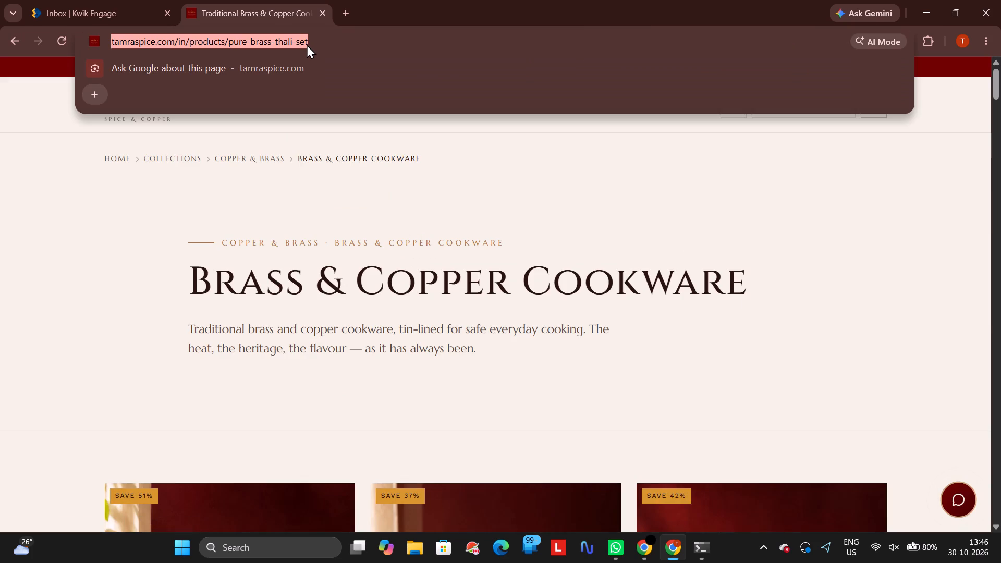
key("ctrl+c")
key("ctrl+c")
key("ctrl+c")
key("ctrl+c")
key("ctrl+c")
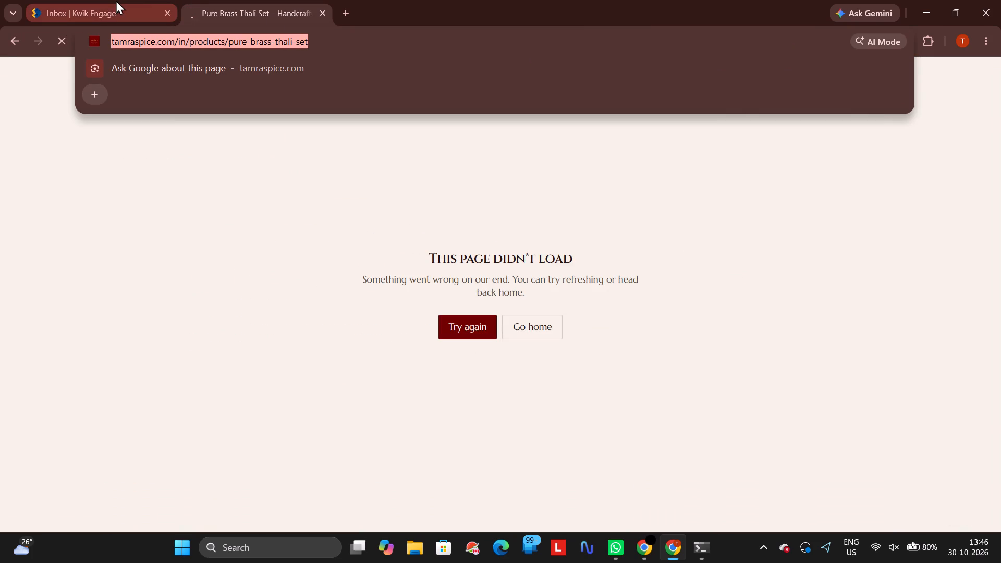
left_click(77, 218)
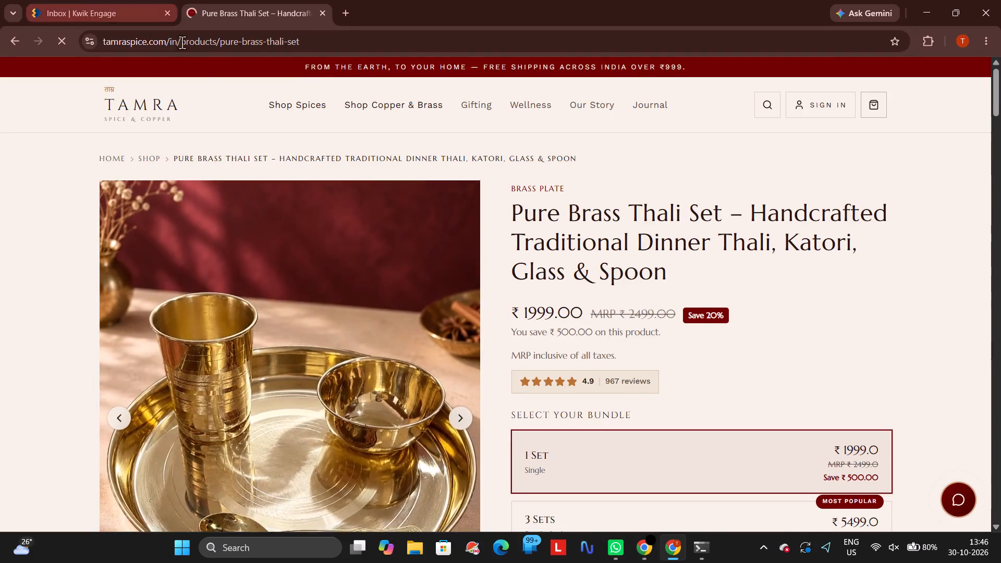
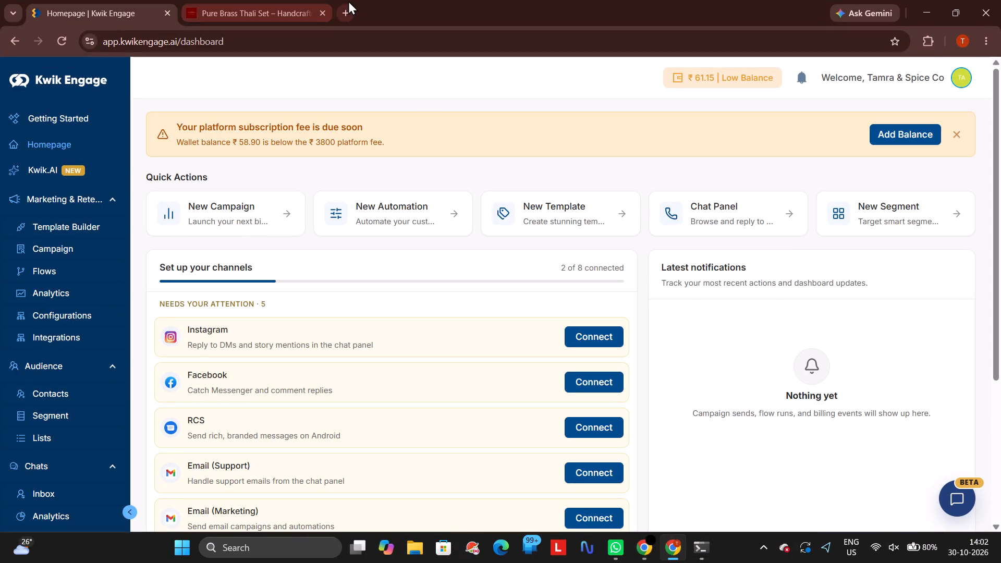
Search Google for flipkart seller hub in a new tab and open the Flipkart Seller Hub site from the results.
left_click(348, 0)
key("f")
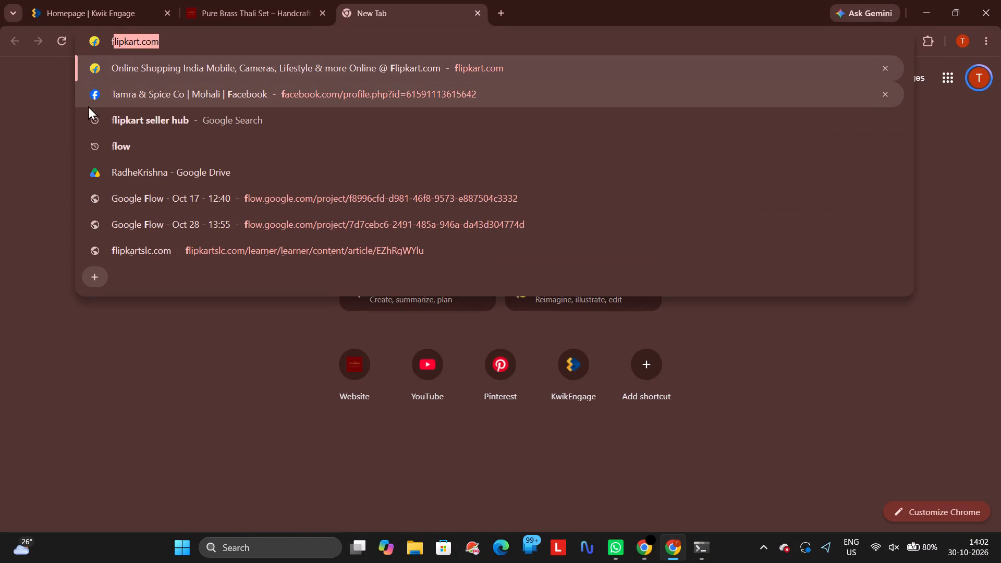
left_click(154, 133)
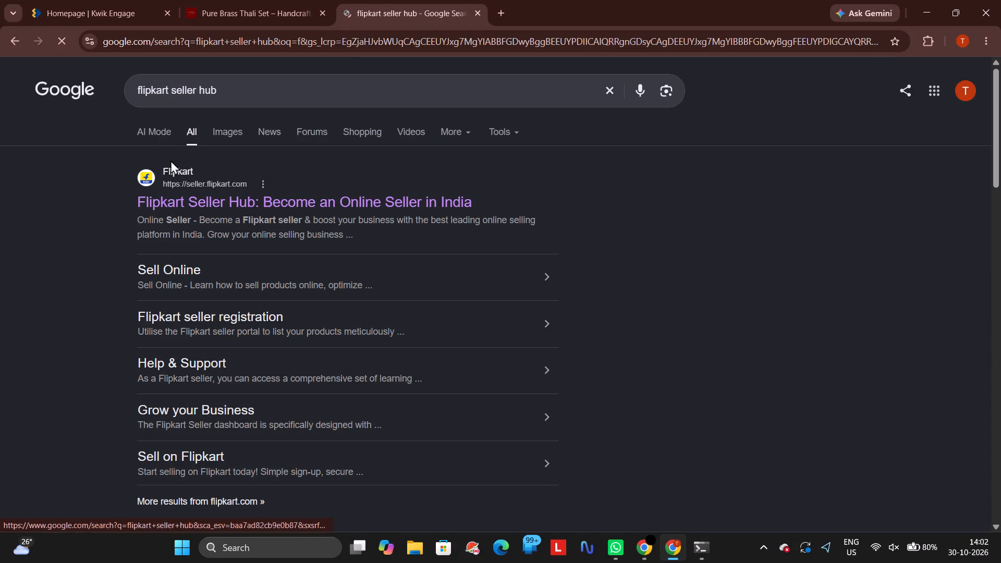
left_click(225, 197)
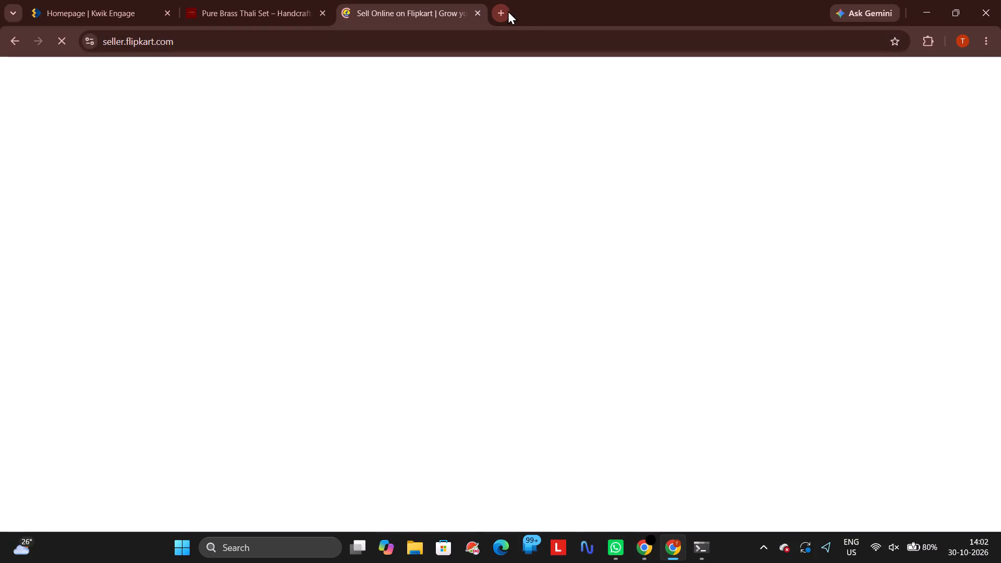
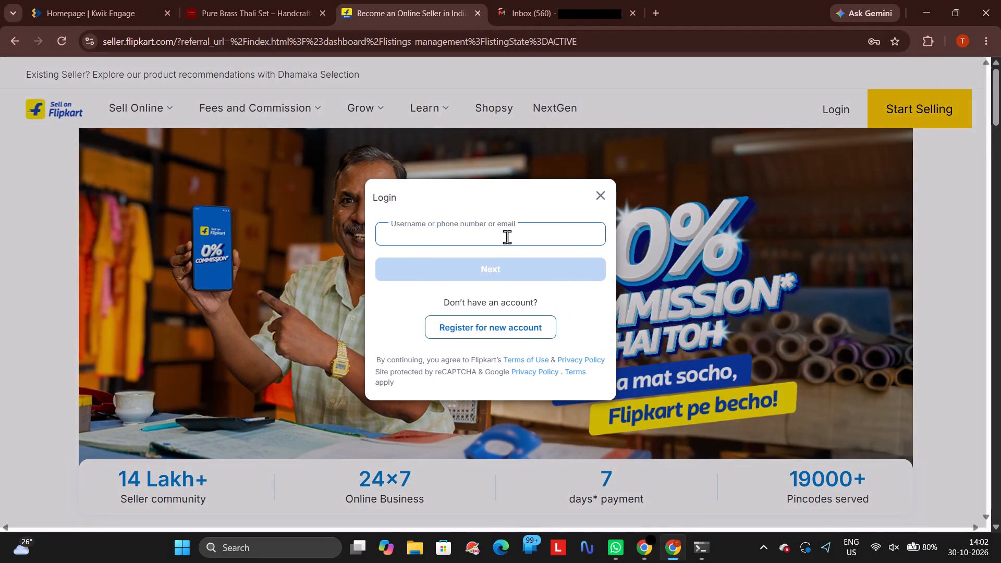
Bring up the saved account suggestion for the username field of the seller login form.
left_click(495, 277)
left_click(499, 228)
left_click(492, 244)
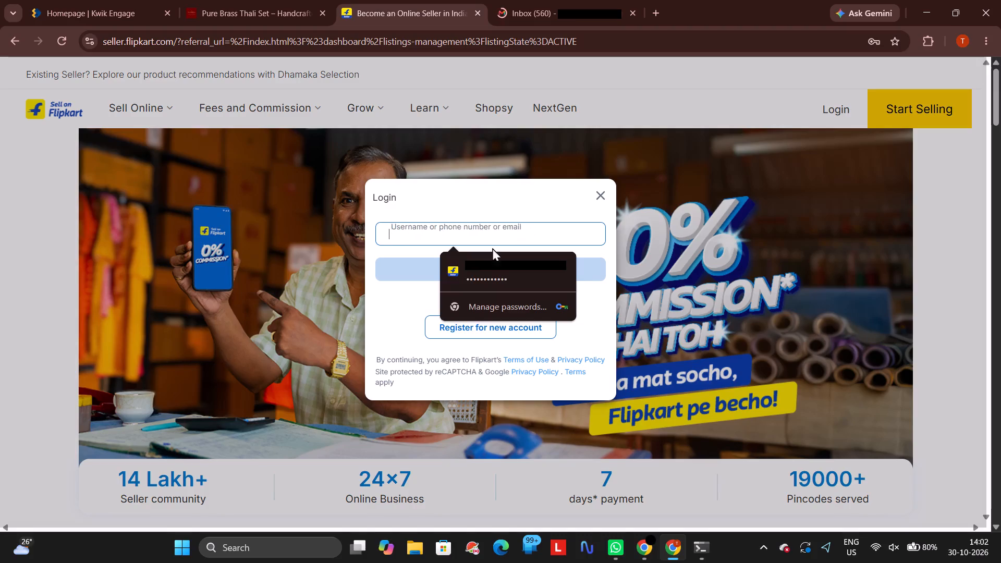
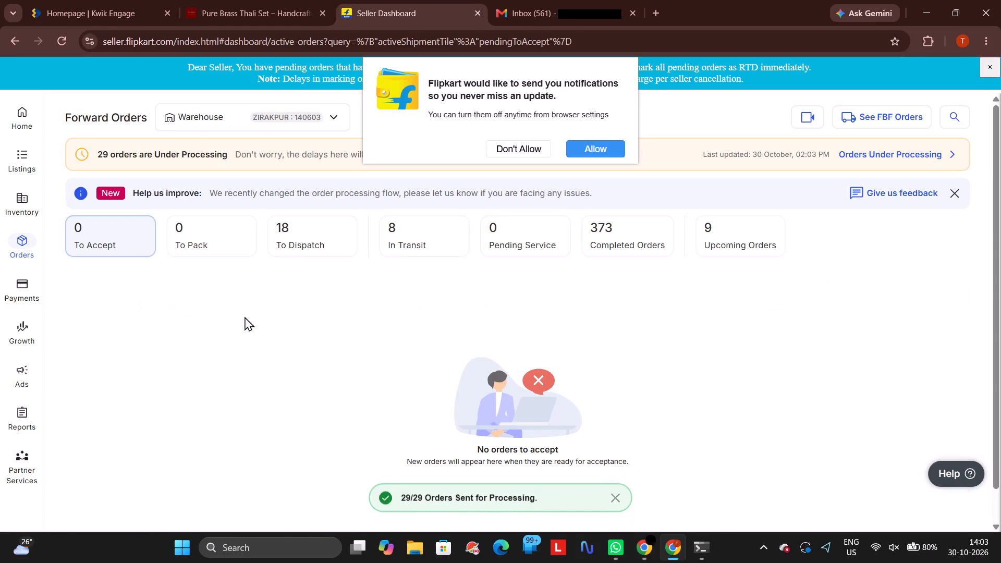
Decline Flipkart's request to send browser notifications.
left_click(519, 155)
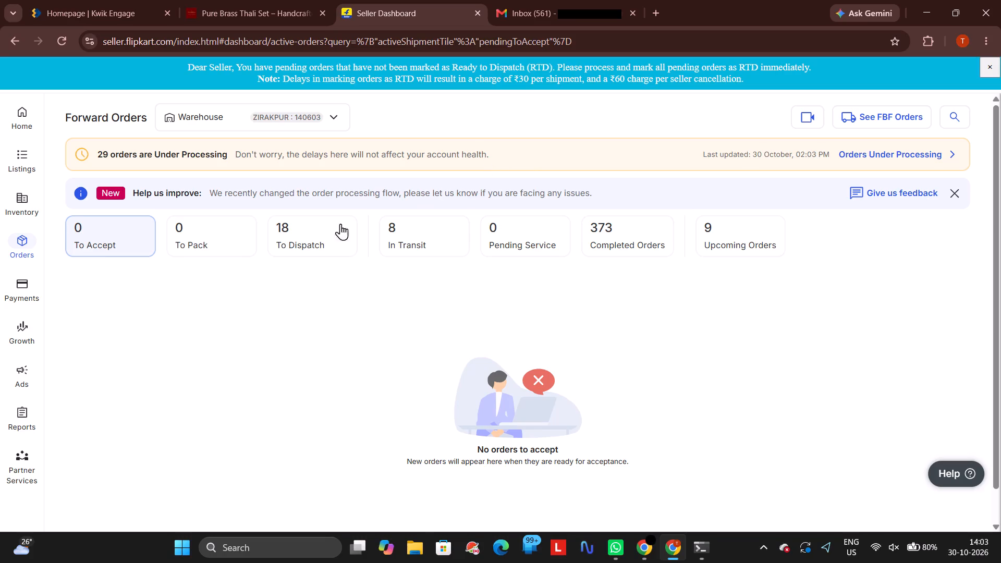
Reload the seller dashboard and show the forward orders that are waiting to be packed.
left_click(74, 43)
left_click(67, 39)
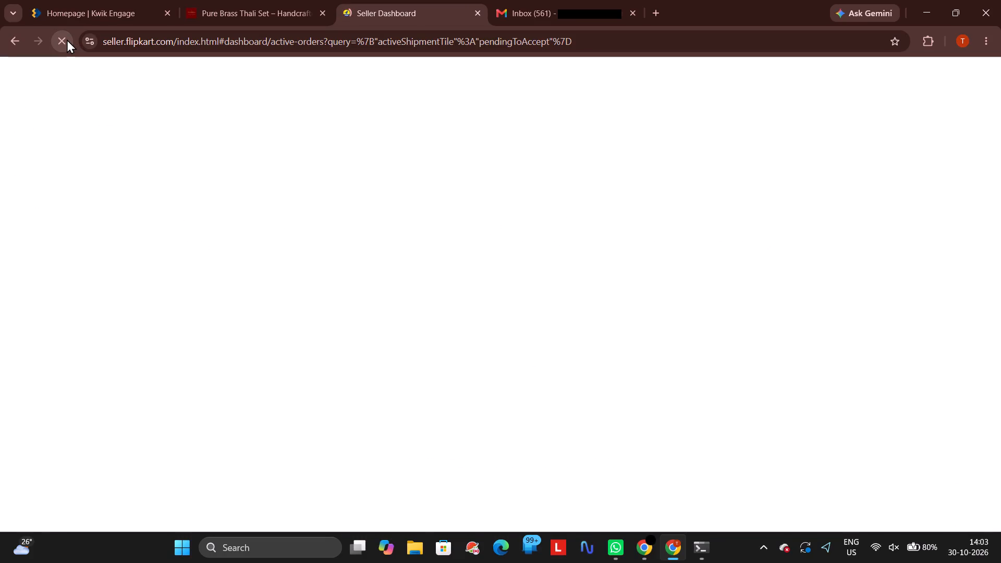
left_click(233, 190)
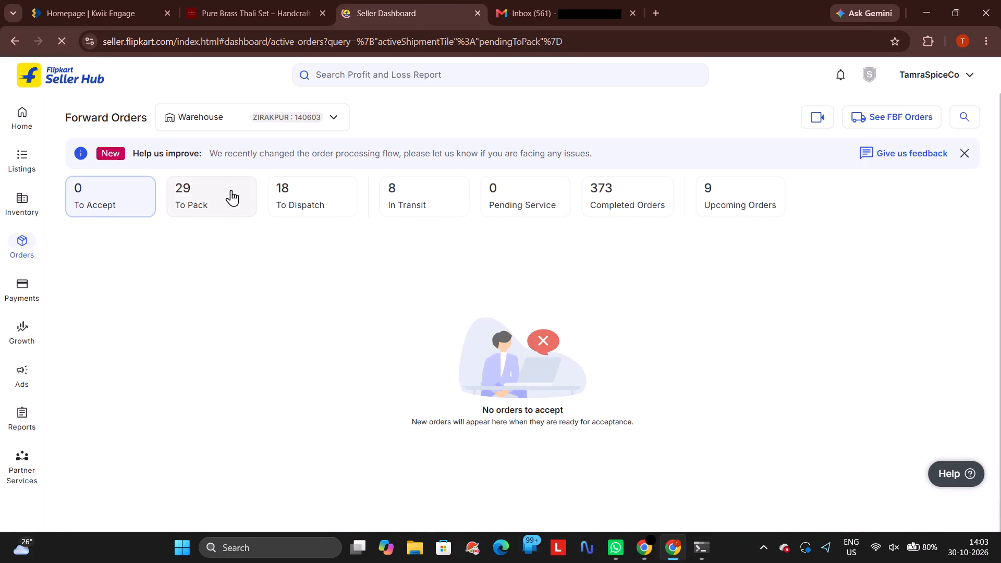
Select all order groups under Pending Label and print their labels as one batch.
left_click(78, 319)
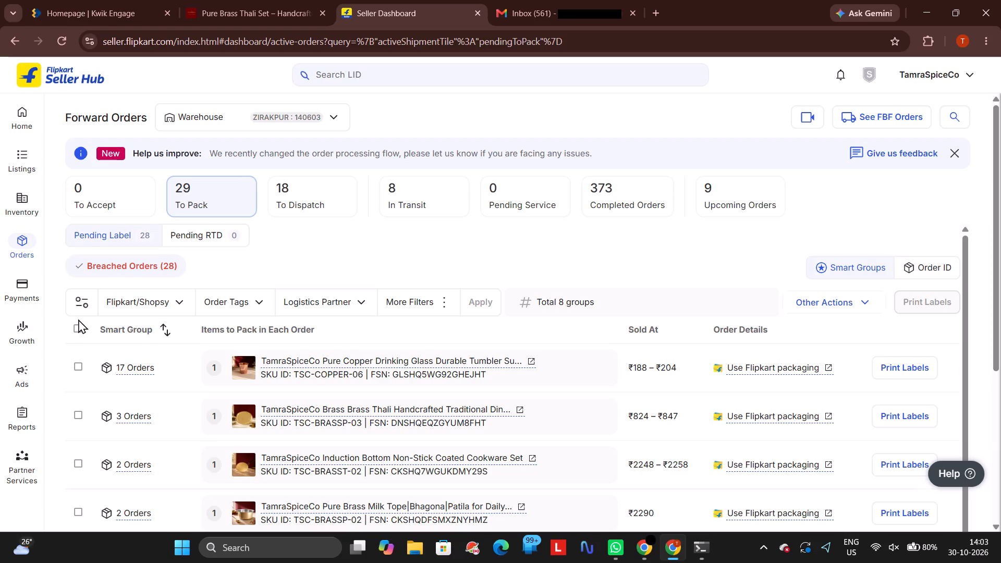
left_click(83, 322)
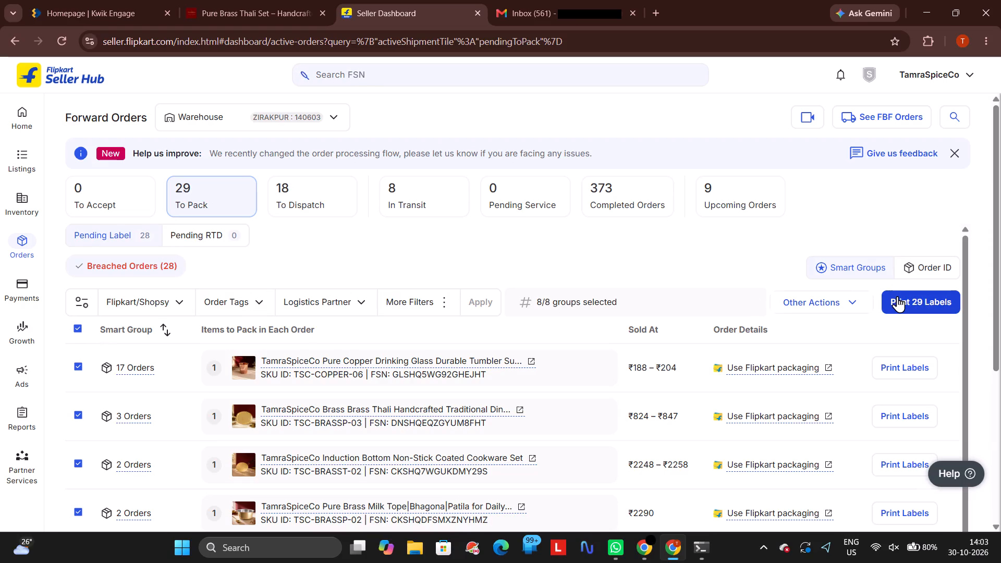
left_click(897, 296)
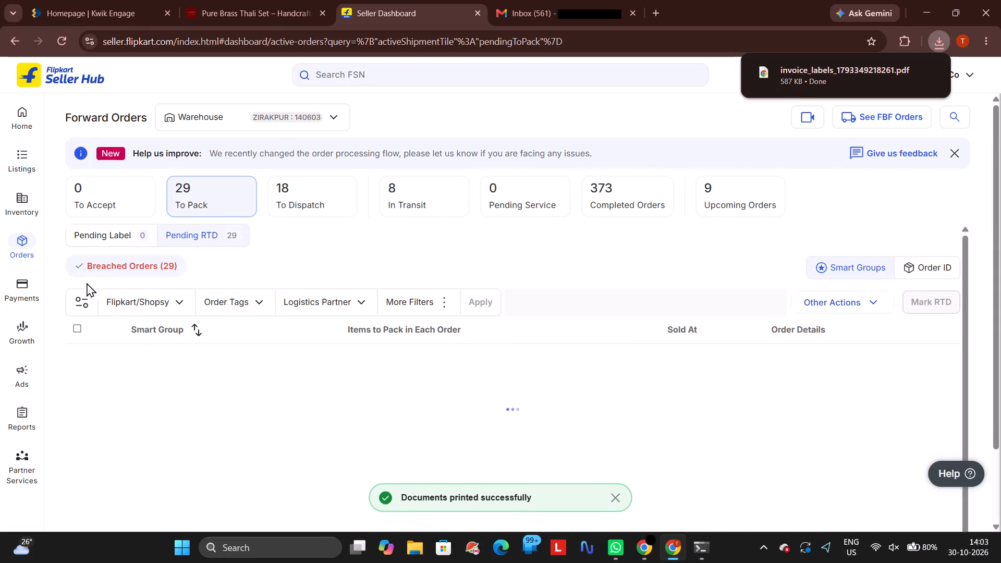
Select all order groups under Pending RTD, review the list, and mark them all as Ready to Dispatch.
left_click(83, 324)
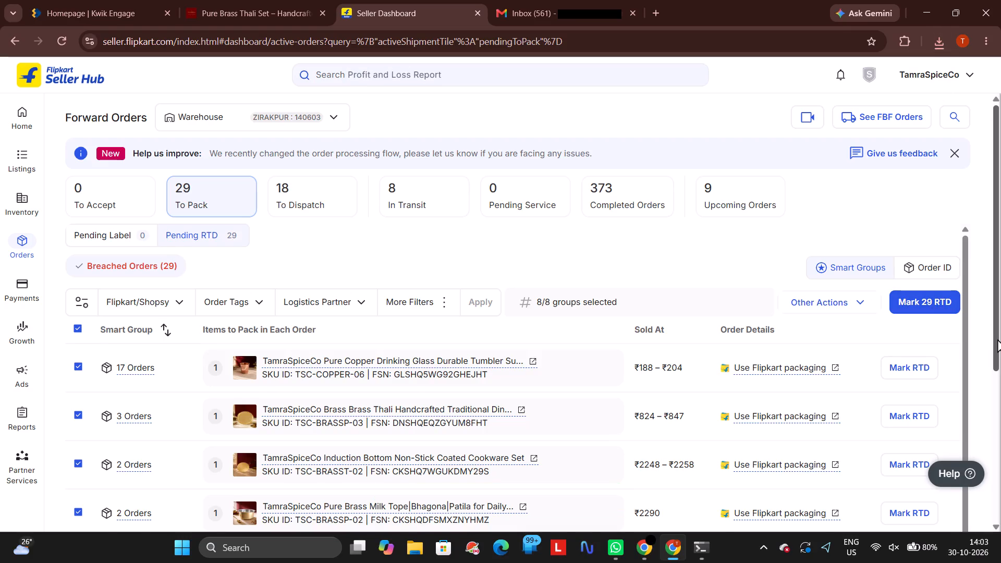
scroll(997, 339, "down", 5)
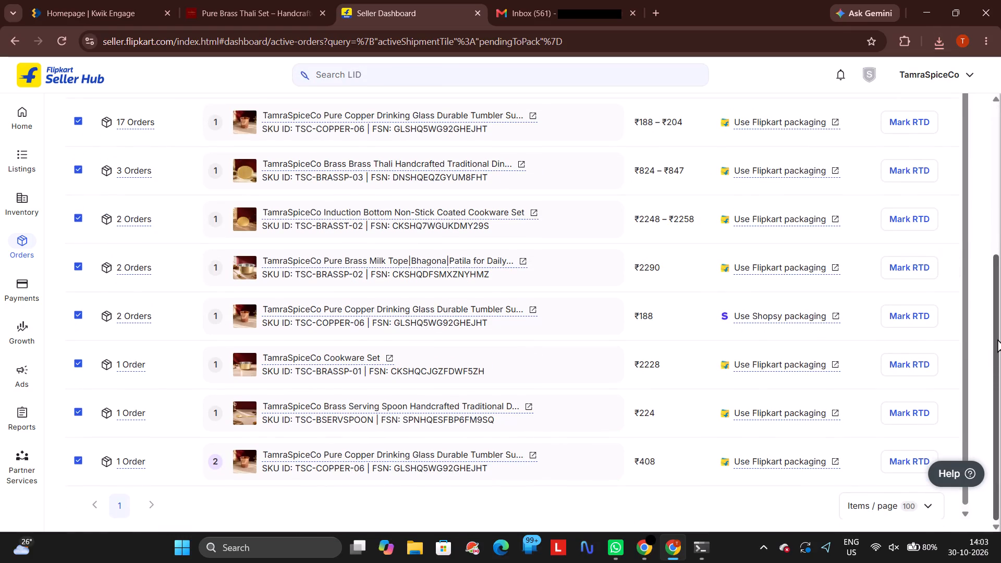
scroll(997, 339, "up", 3)
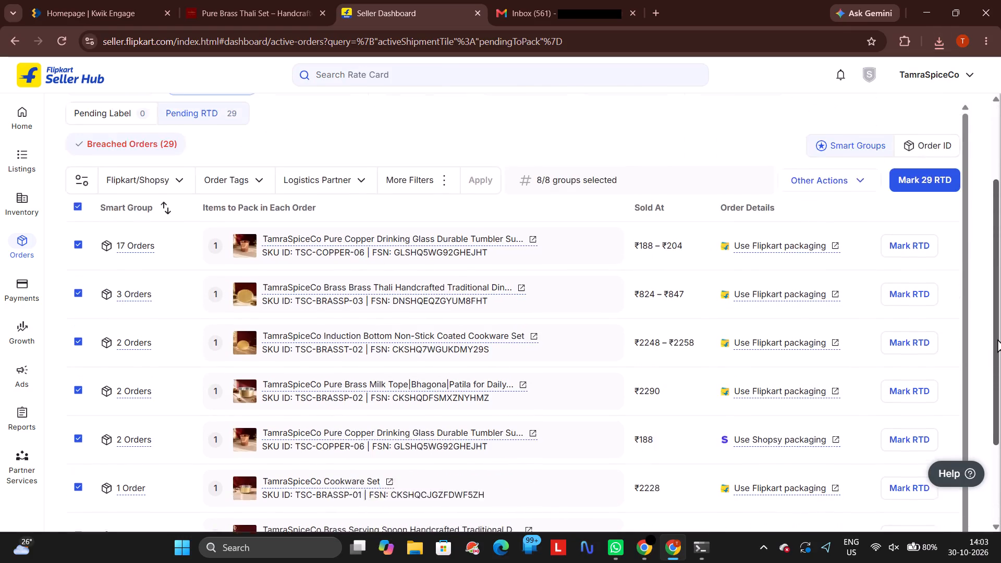
scroll(997, 339, "up", 1)
scroll(845, 368, "down", 5)
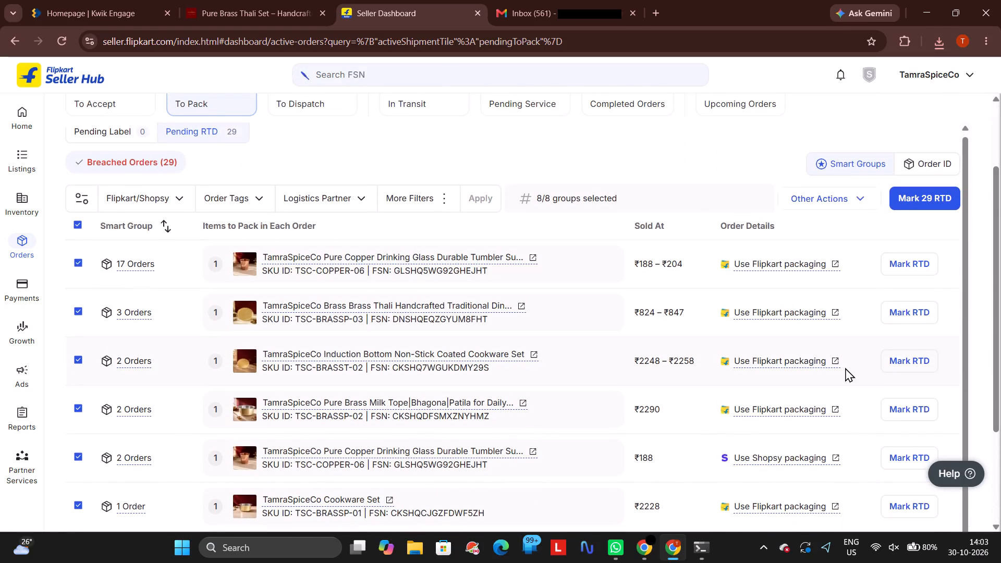
scroll(1000, 374, "down", 5)
scroll(1000, 374, "up", 4)
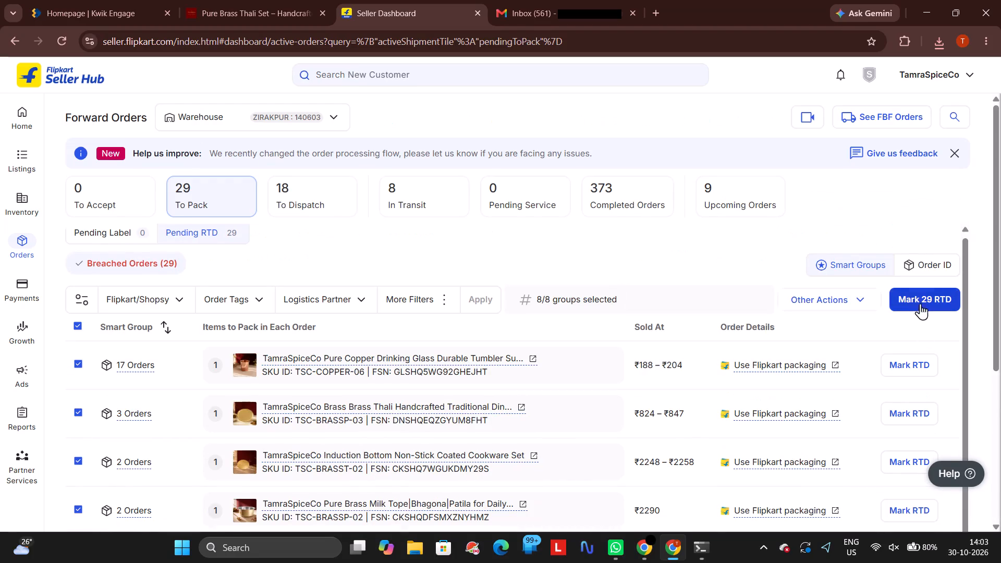
left_click(919, 294)
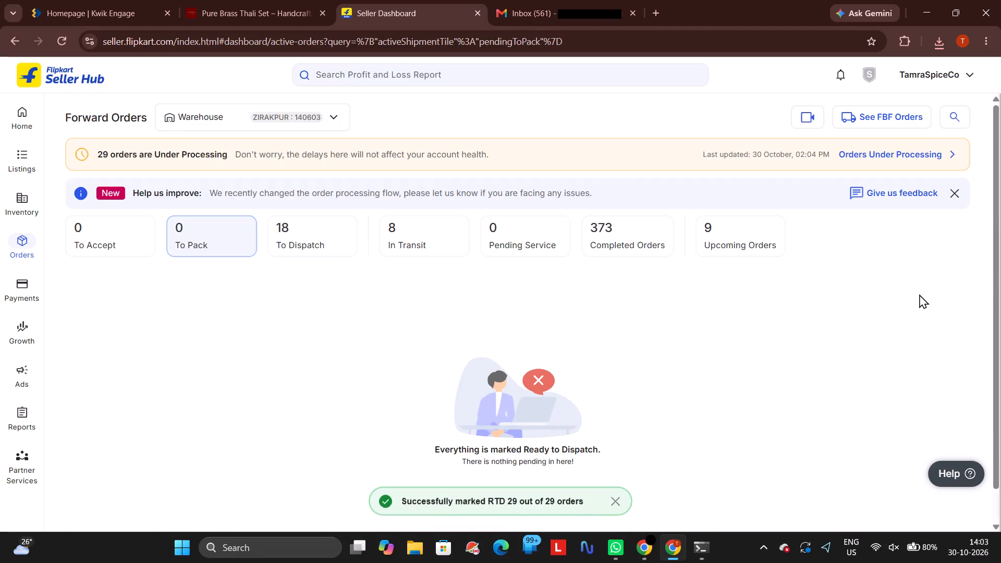
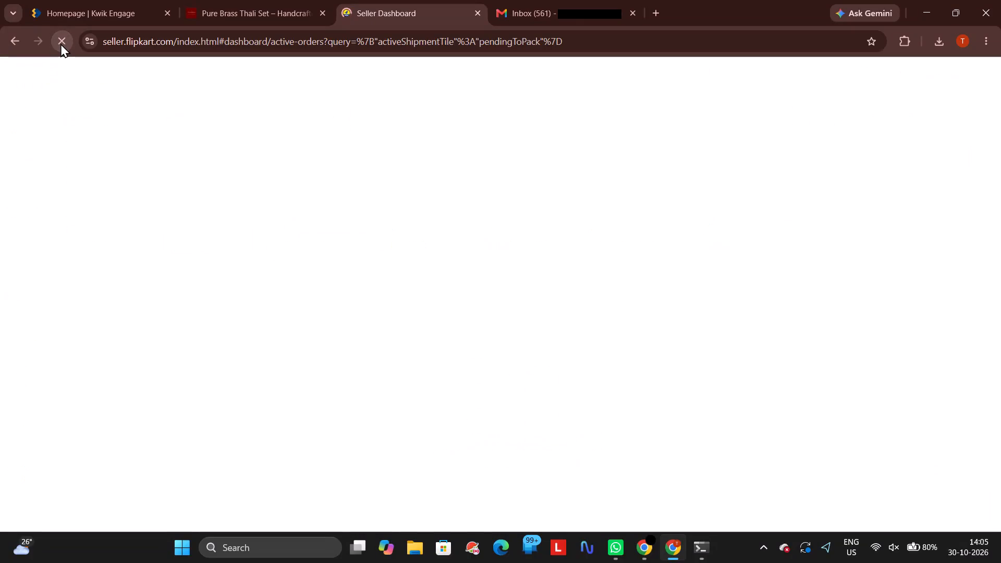
Open the forward orders that are ready to dispatch and view those in the Oct 31 Ekart Logistics scheduled handover.
left_click(315, 202)
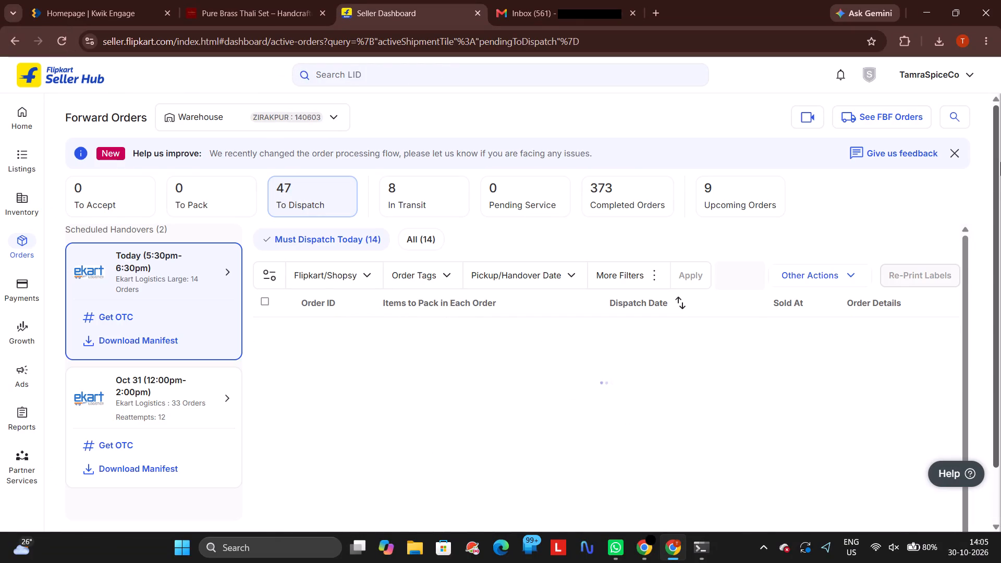
left_click_drag(1000, 162, 1000, 234)
left_click(185, 235)
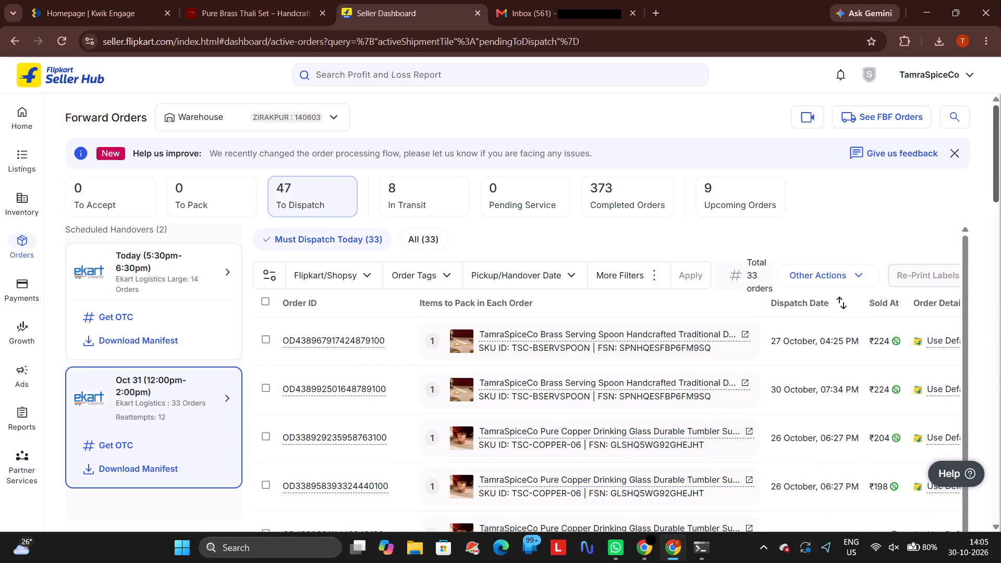
Switch to the other Chrome window, which holds the Notion and YouTube tabs.
left_click(640, 558)
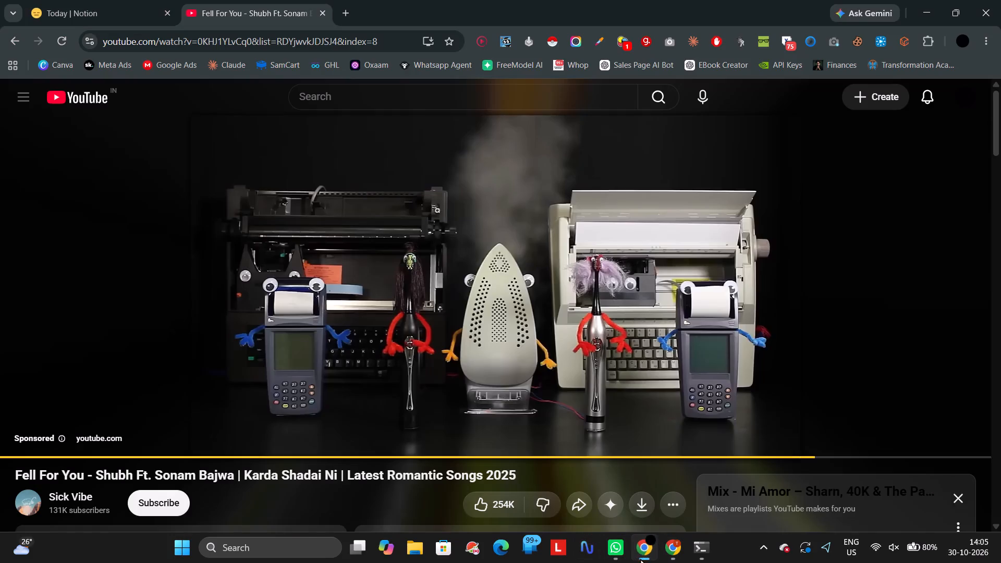
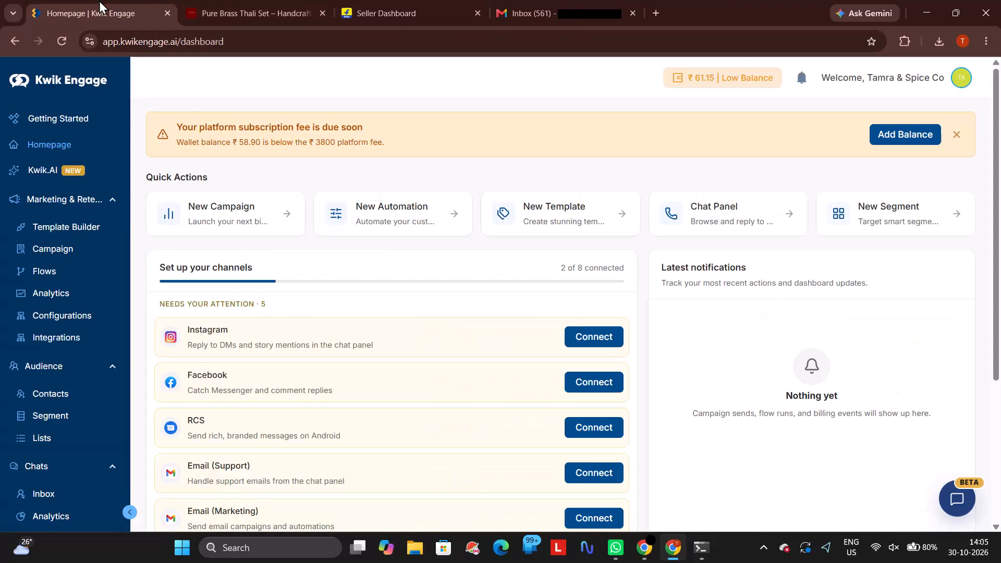
Open the customer chat inbox for the Tamra & Spice Co account.
left_click(74, 504)
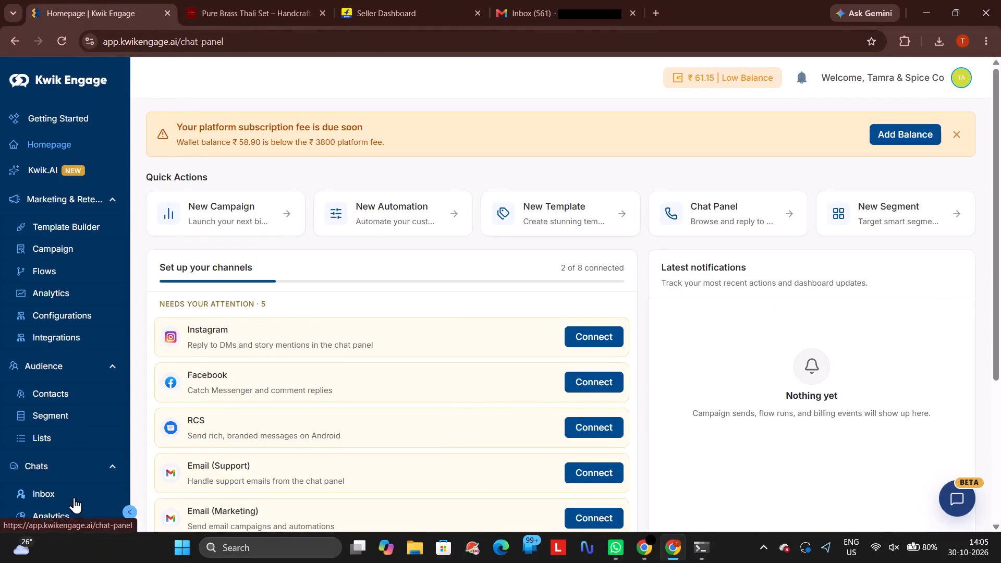
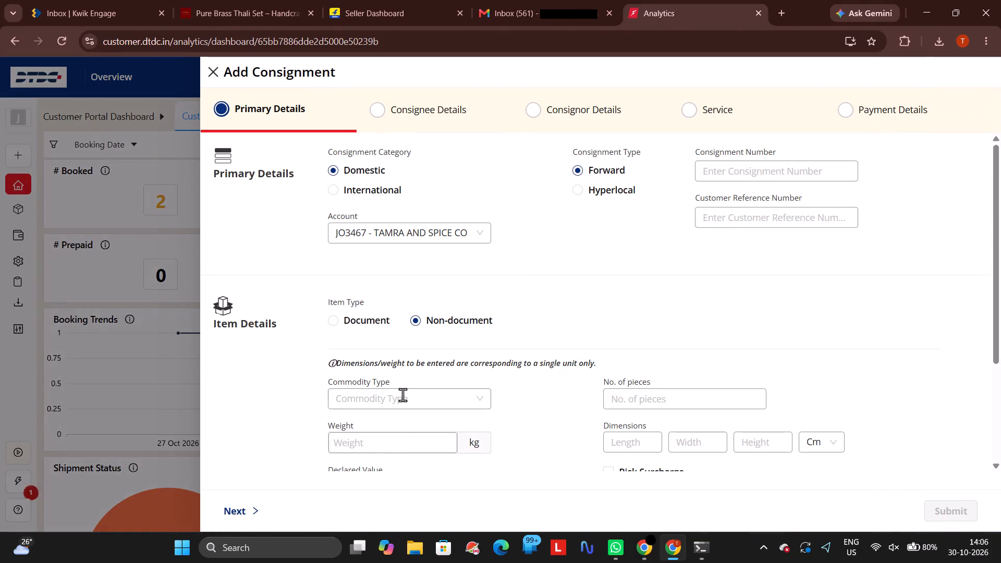
Complete the consignment's item details with commodity Gift Items & Personal Effects, weight 0.5 kg and declared value 4000, and proceed to consignee details.
left_click(402, 395)
left_click(438, 416)
left_click(525, 418)
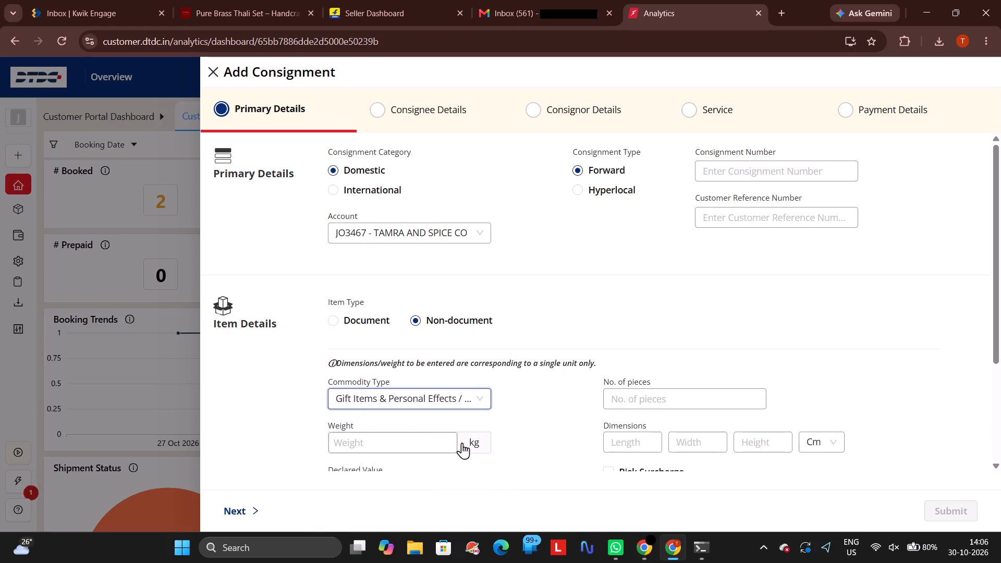
left_click(420, 439)
type("0.5")
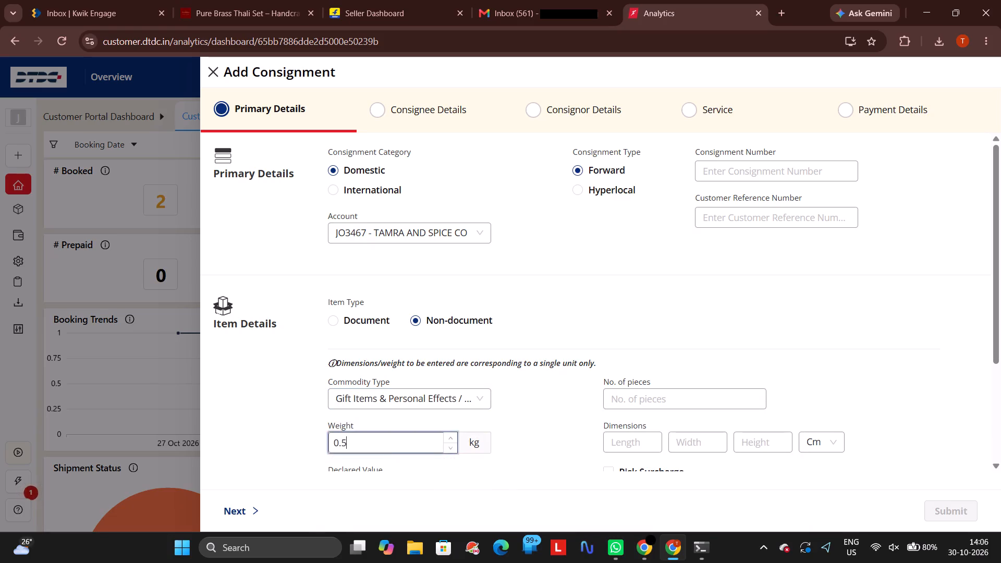
scroll(420, 439, "down", 6)
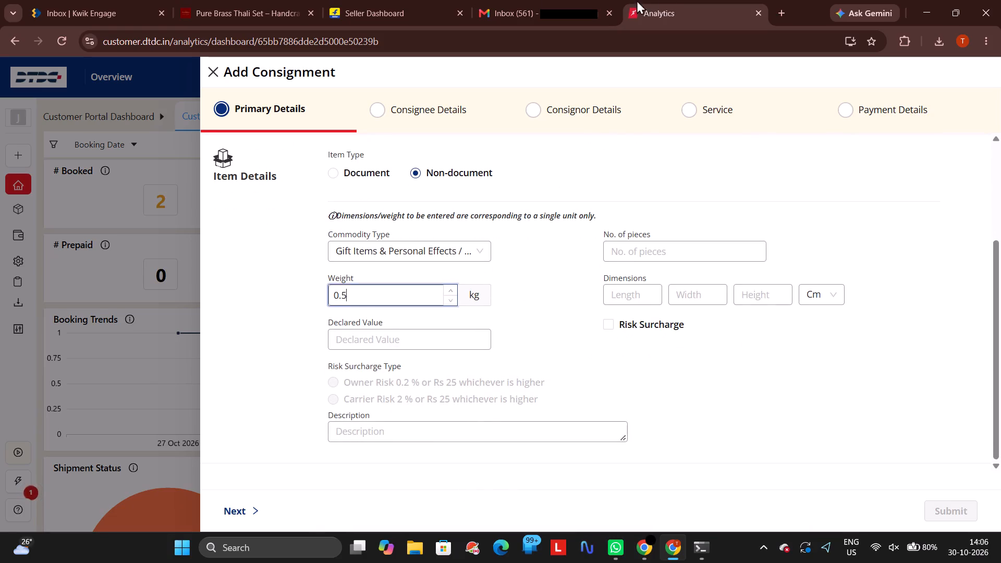
left_click(402, 344)
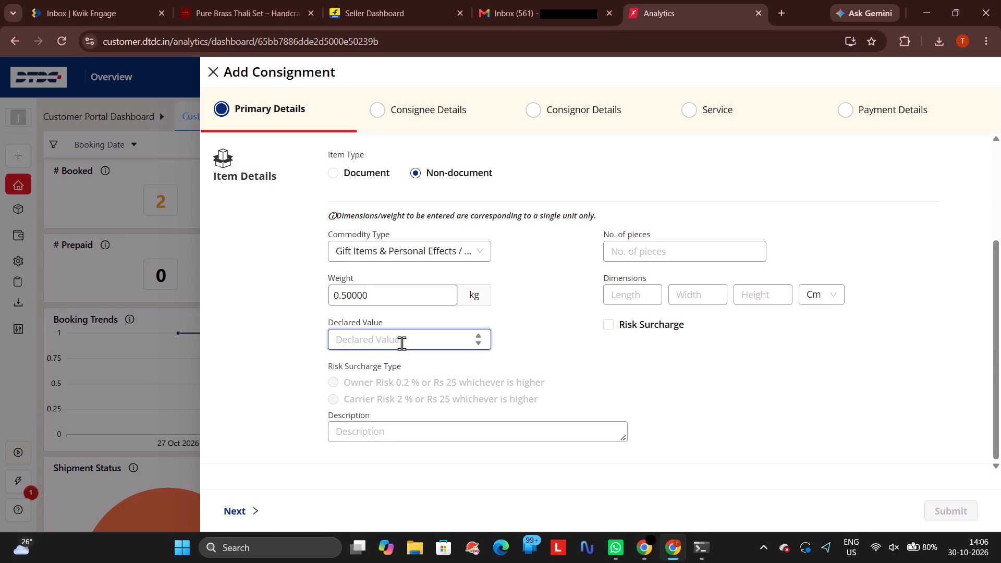
type("4000")
left_click(719, 417)
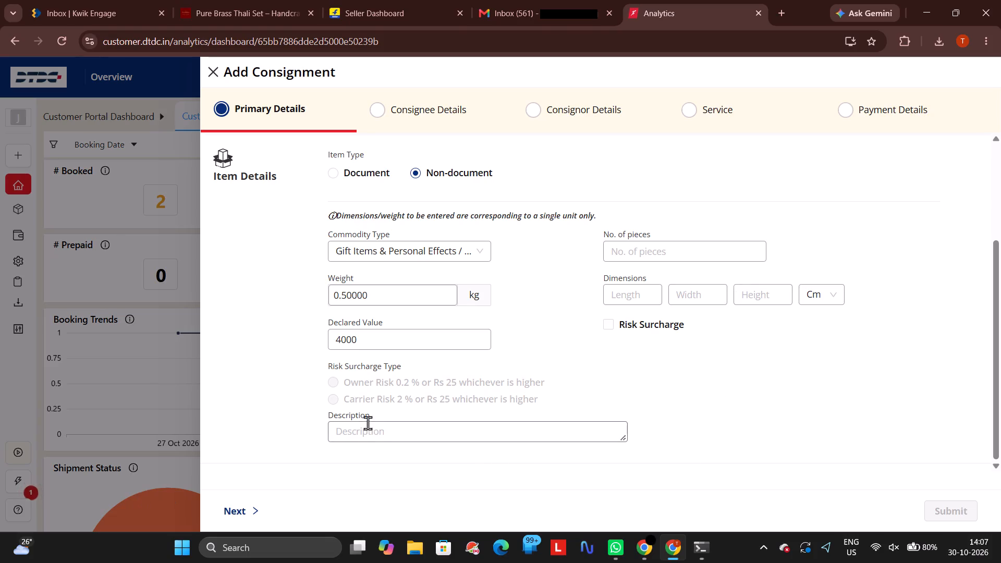
left_click(205, 514)
left_click(227, 508)
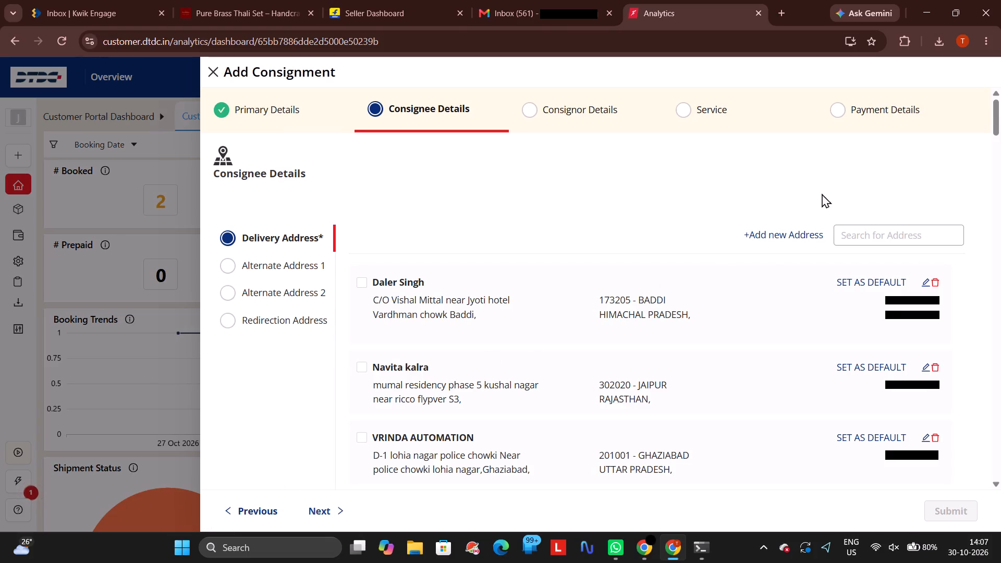
Open a blank form for a new consignee delivery address.
left_click(770, 231)
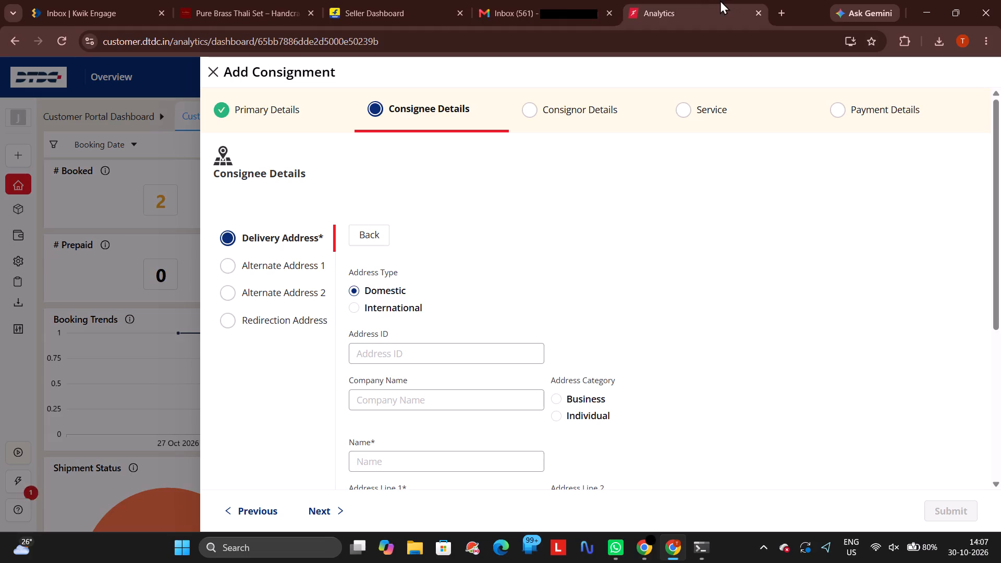
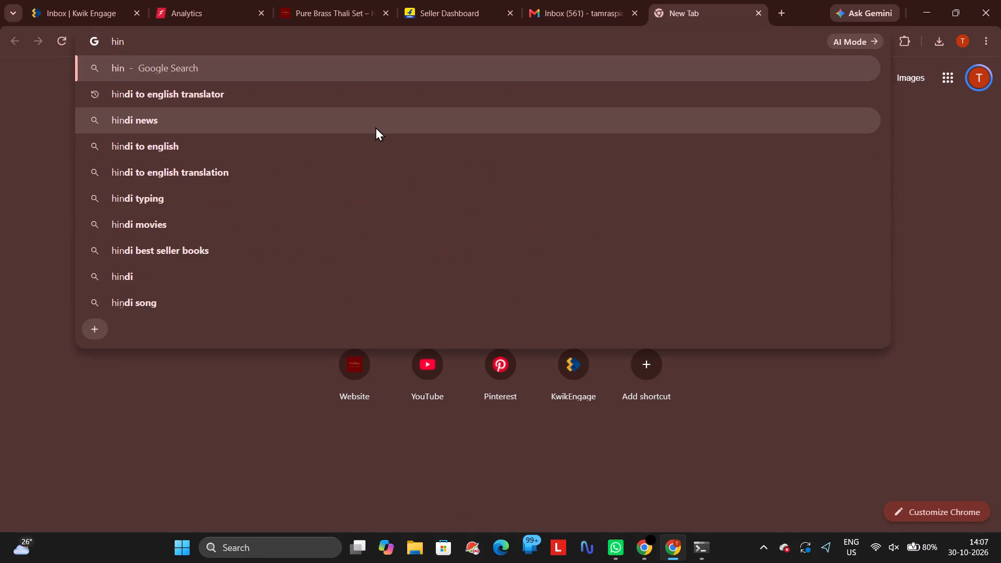
Search for "hindi to english translator" and translate the customer's copied Hindi delivery address into English.
left_click(365, 106)
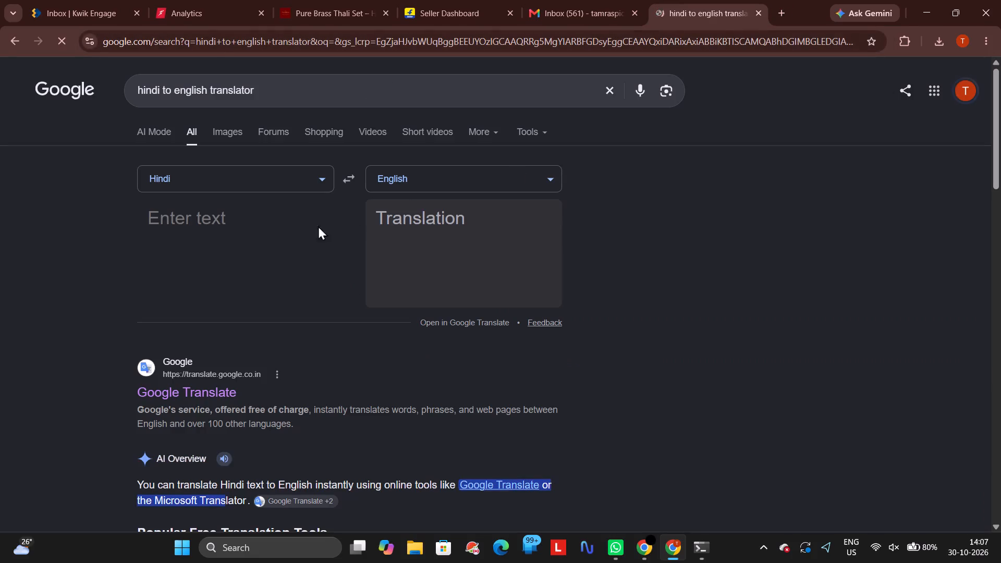
left_click(244, 236)
left_click(229, 214, "ctrl")
key("ctrl+v")
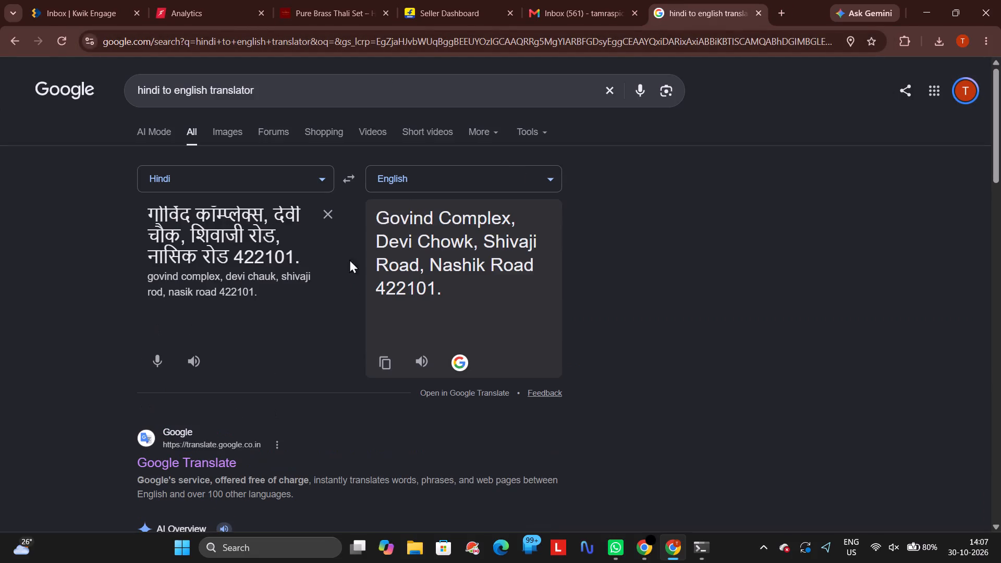
Copy the translated street address without its PIN code into Address Line 1 of the DTDC consignee form.
left_click(408, 222)
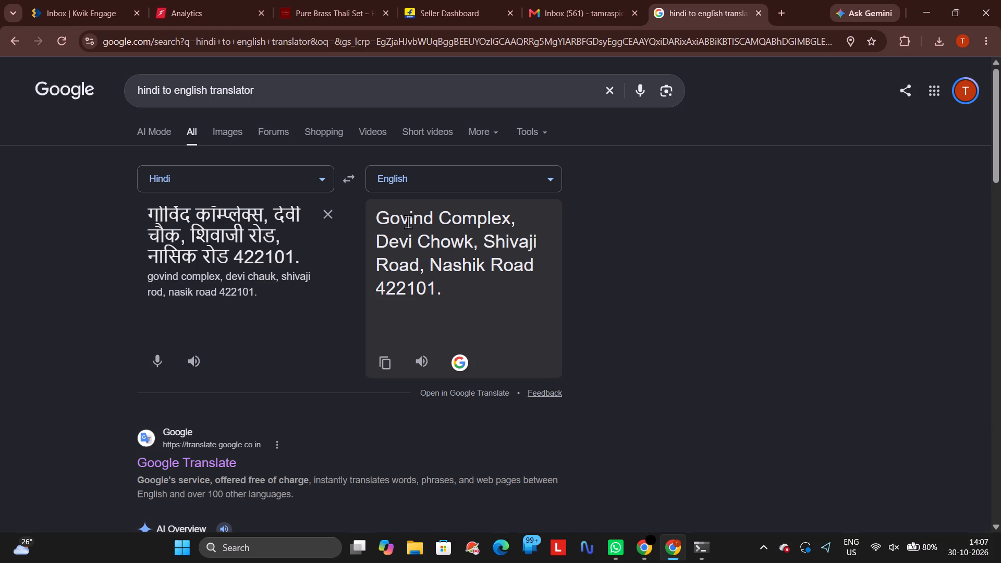
left_click_drag(408, 222, 455, 243)
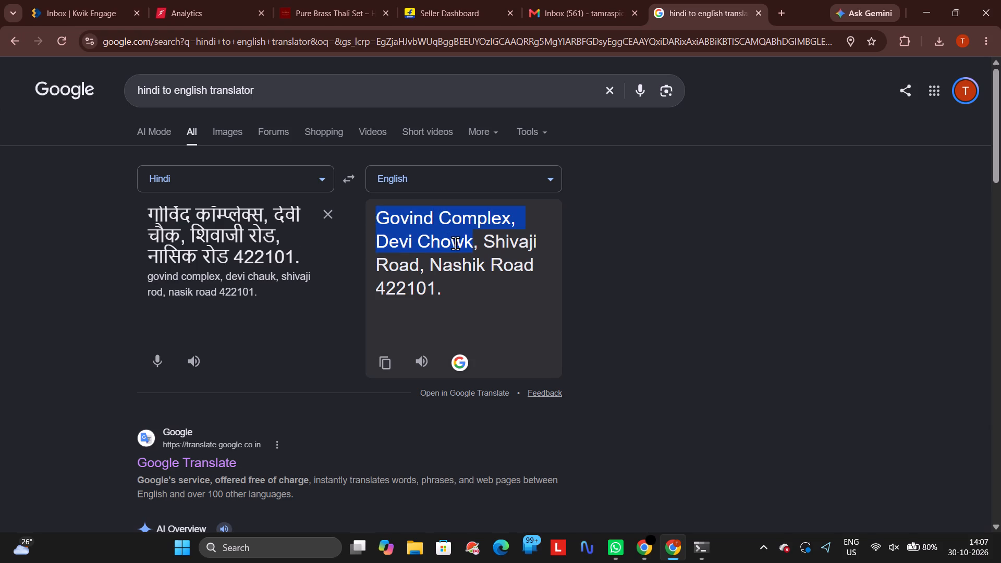
left_click_drag(455, 243, 538, 266)
key("ctrl+c")
key("ctrl+c")
key("ctrl+c")
key("ctrl+c")
key("ctrl+c")
key("ctrl+c")
key("ctrl+c")
key("ctrl+c")
key("ctrl+c")
key("ctrl+c")
key("ctrl+c")
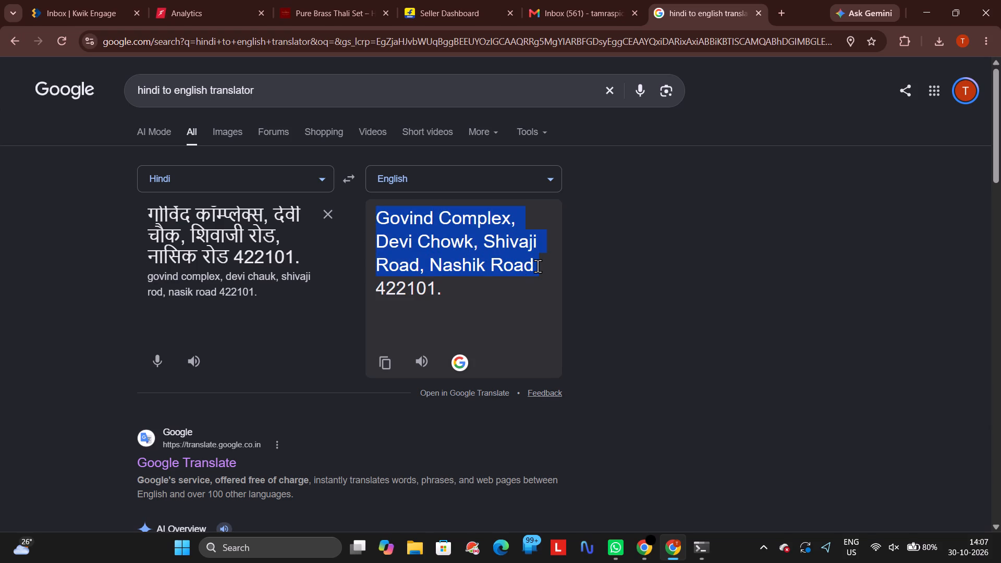
left_click(184, 0)
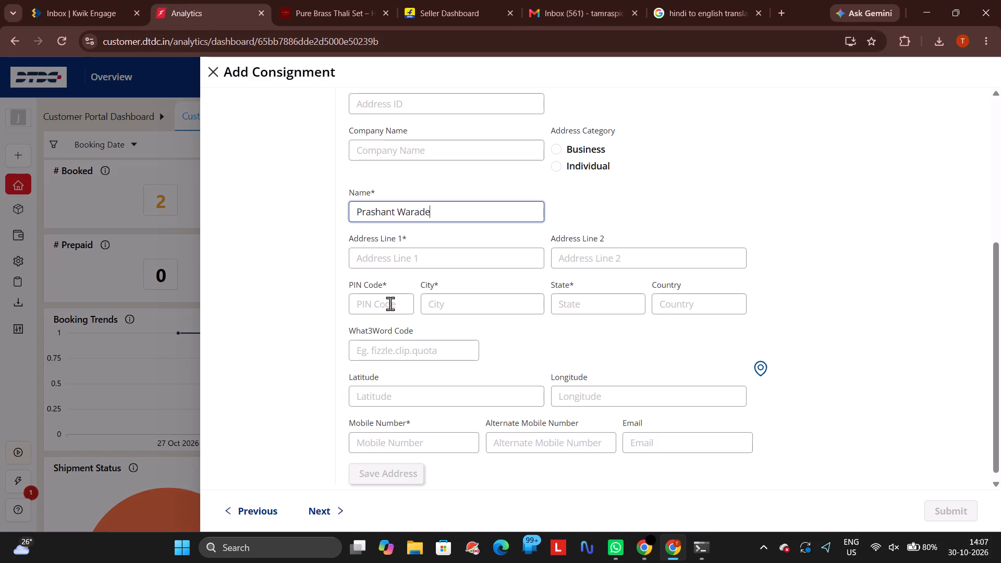
left_click(443, 260)
key("ctrl+v")
Copy the postal PIN code from the translated address into the consignee form's PIN Code field.
left_click(701, 0)
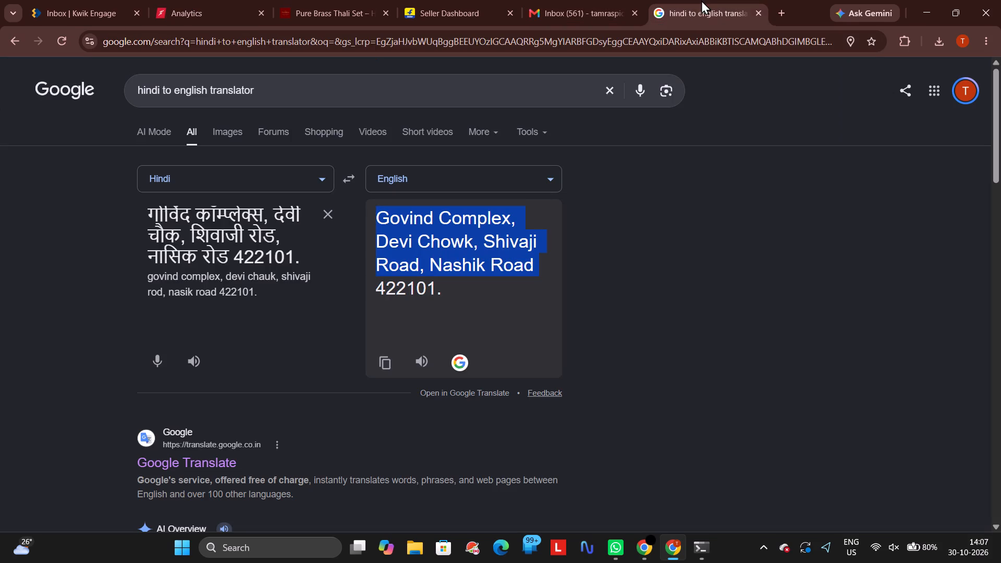
double_click(413, 286)
key("ctrl+c")
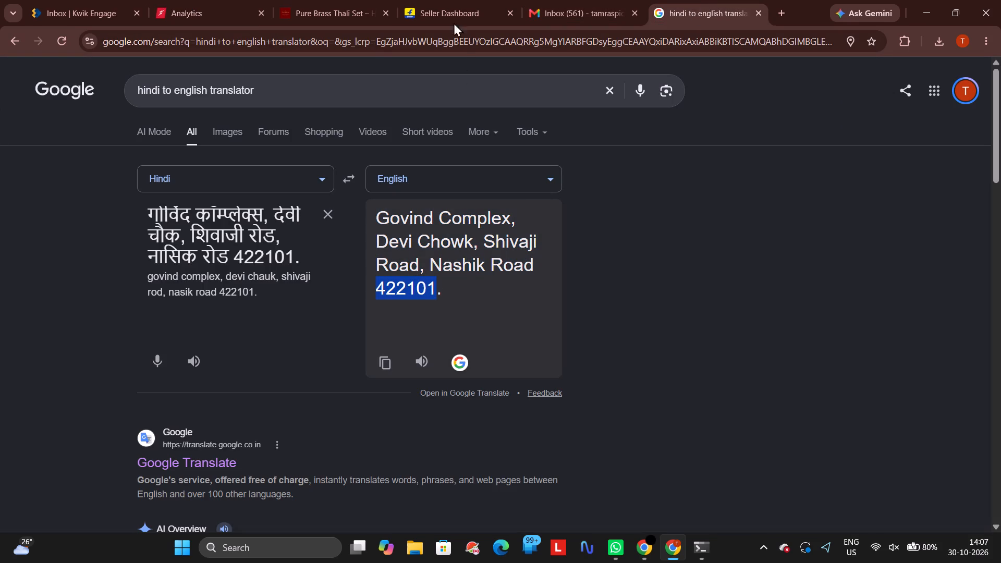
left_click(218, 0)
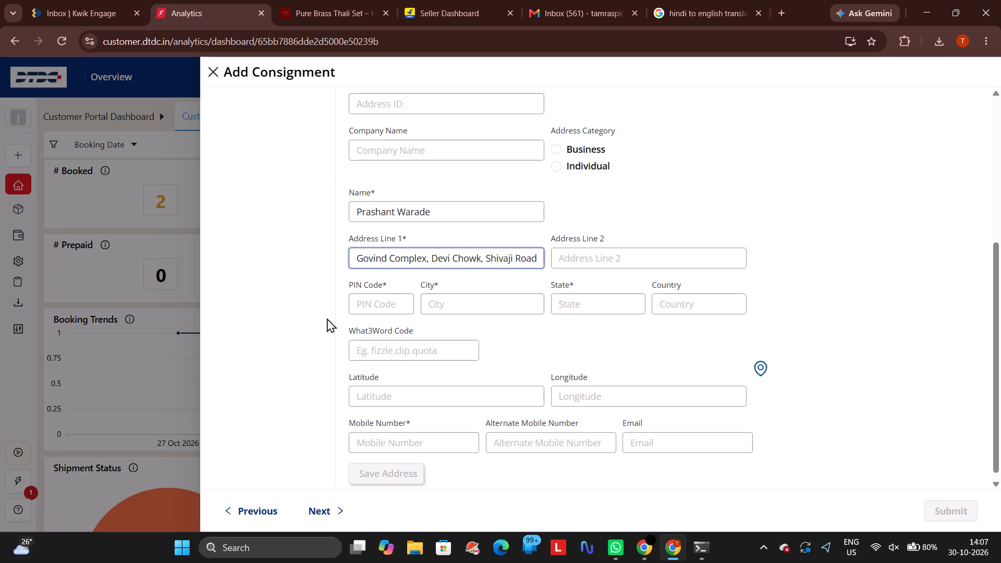
left_click(390, 304)
key("ctrl+v")
left_click(377, 324)
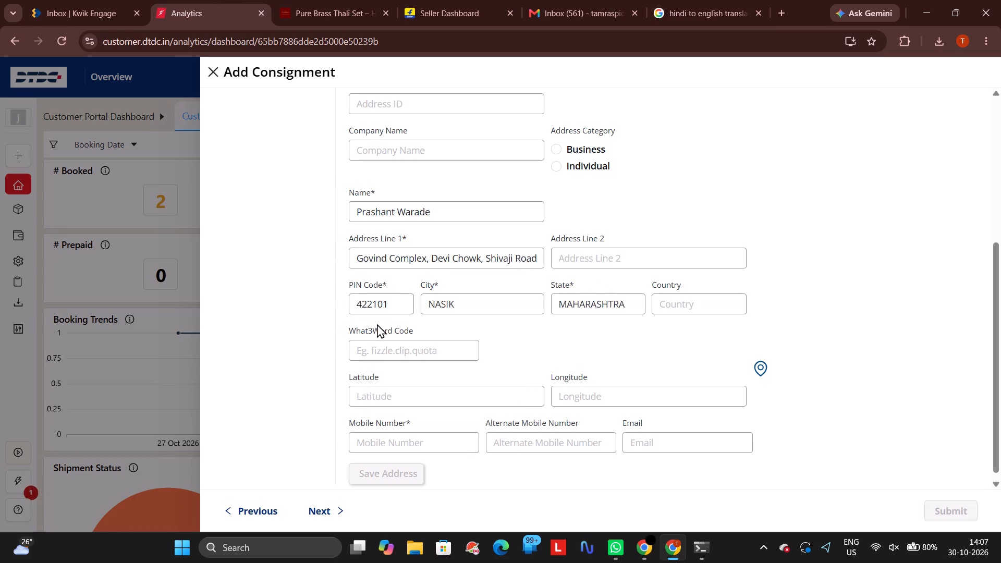
Remove the final comma-separated locality from Address Line 1, ending the address at the preceding road name.
left_click_drag(519, 263, 524, 260)
left_click(553, 241)
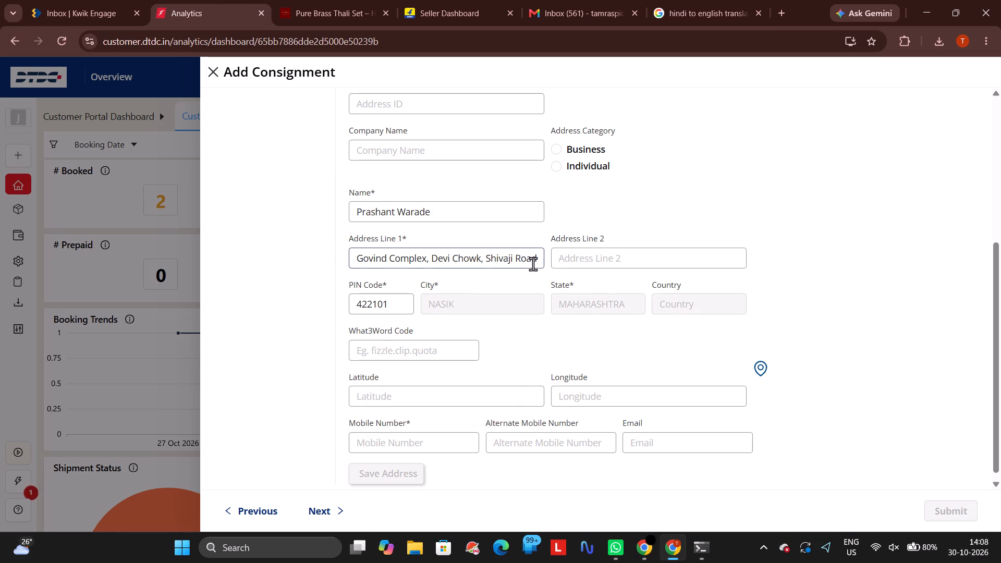
left_click_drag(533, 263, 565, 250)
left_click(502, 259)
scroll(502, 259, "left", 1)
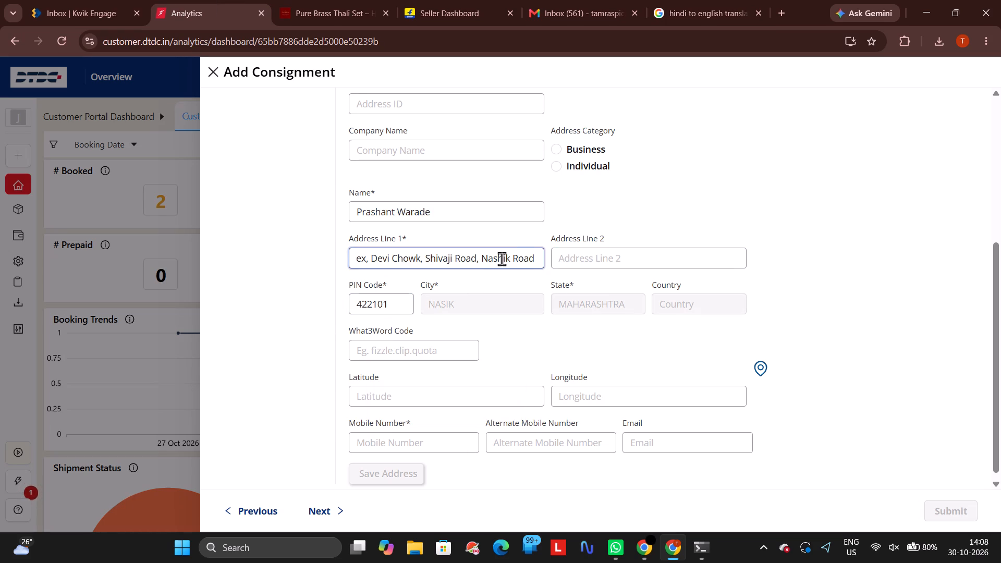
double_click(502, 259)
key("BackSpace")
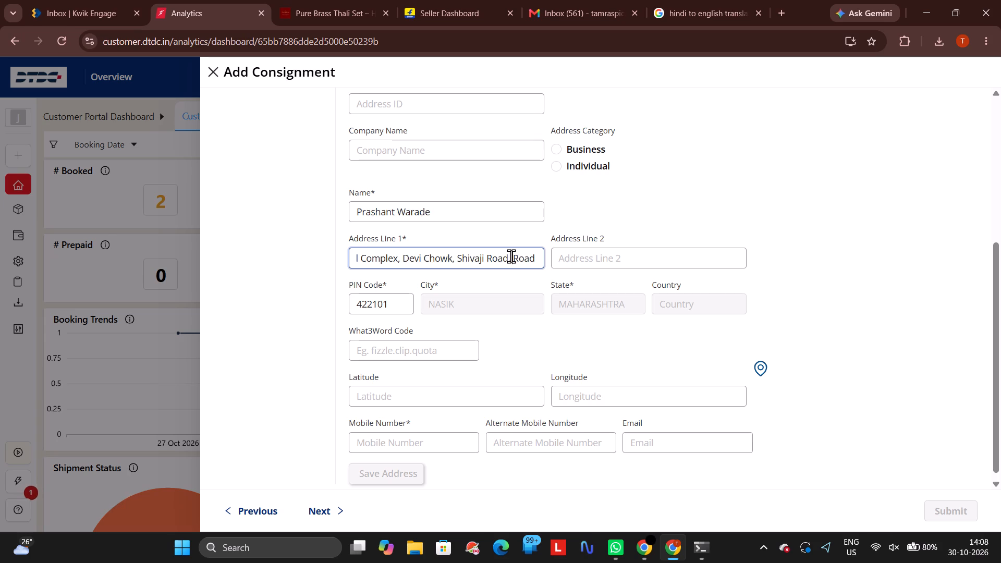
double_click(526, 261)
key("BackSpace")
key("BackSpace")
key("BackSpace")
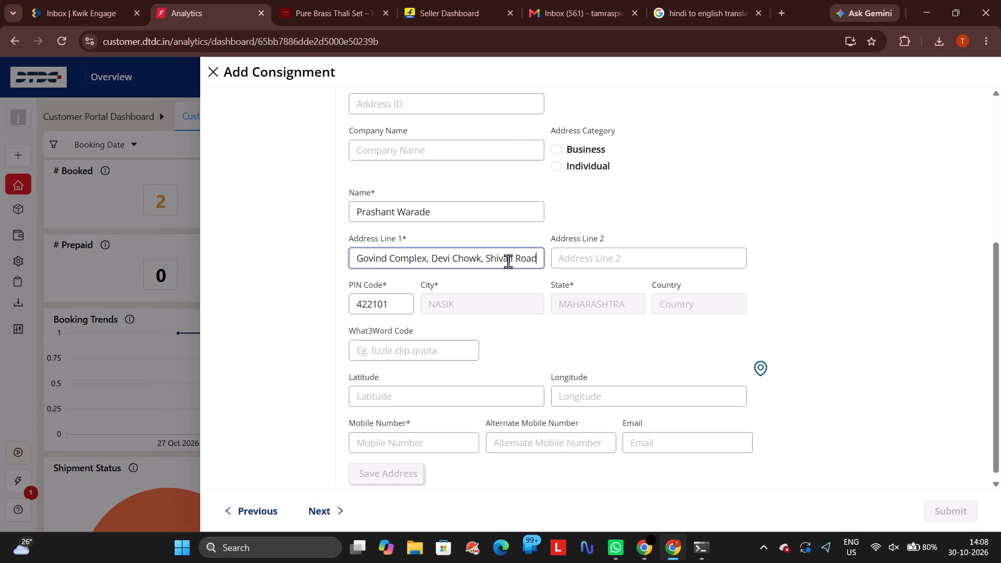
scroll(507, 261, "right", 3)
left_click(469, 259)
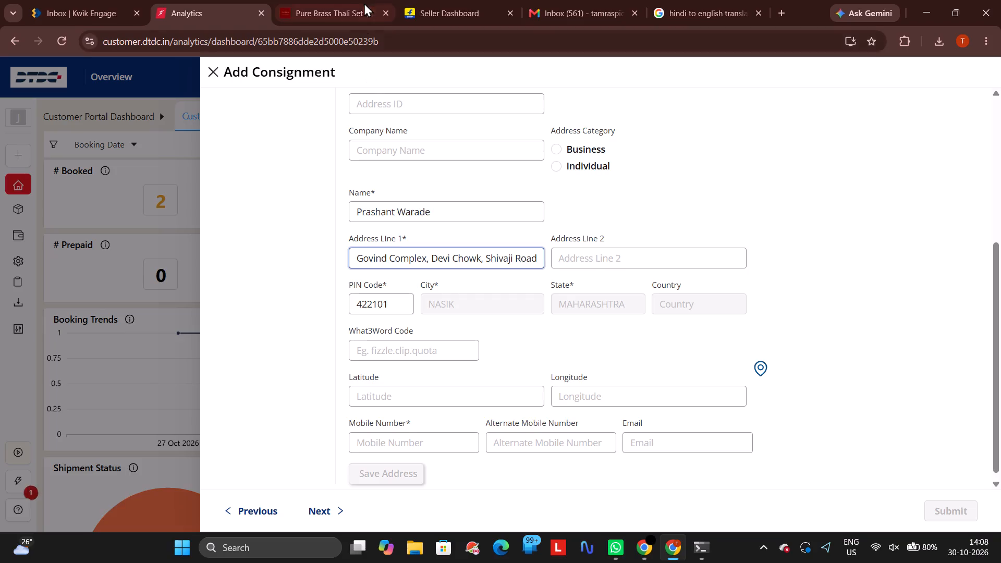
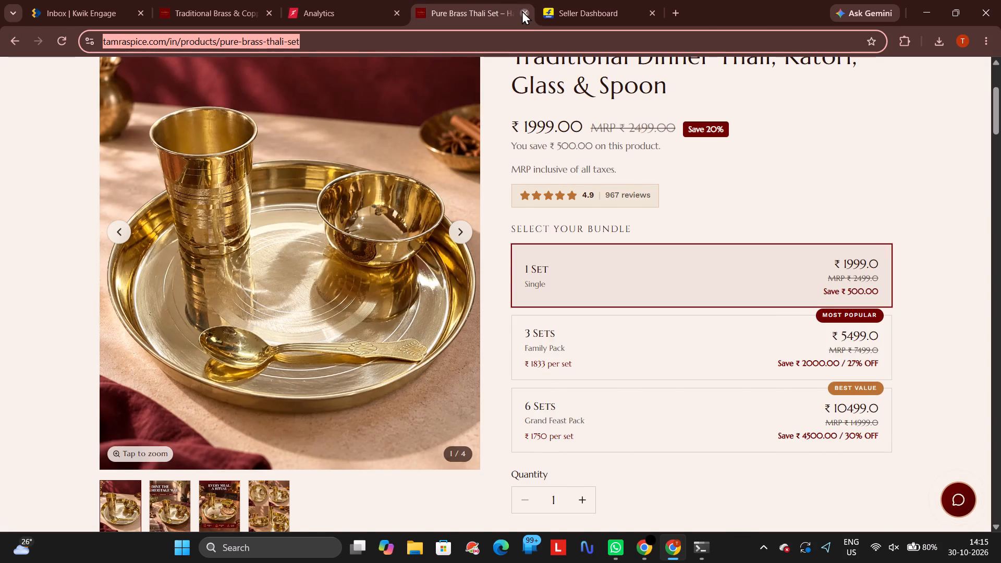
Return to the DTDC Add Consignment form holding the consignee's address details.
left_click(392, 0)
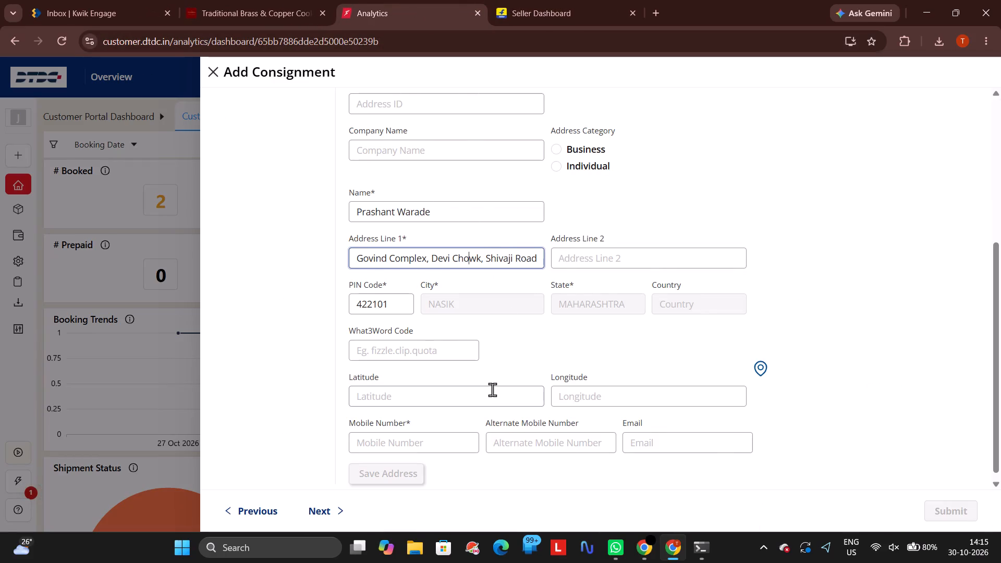
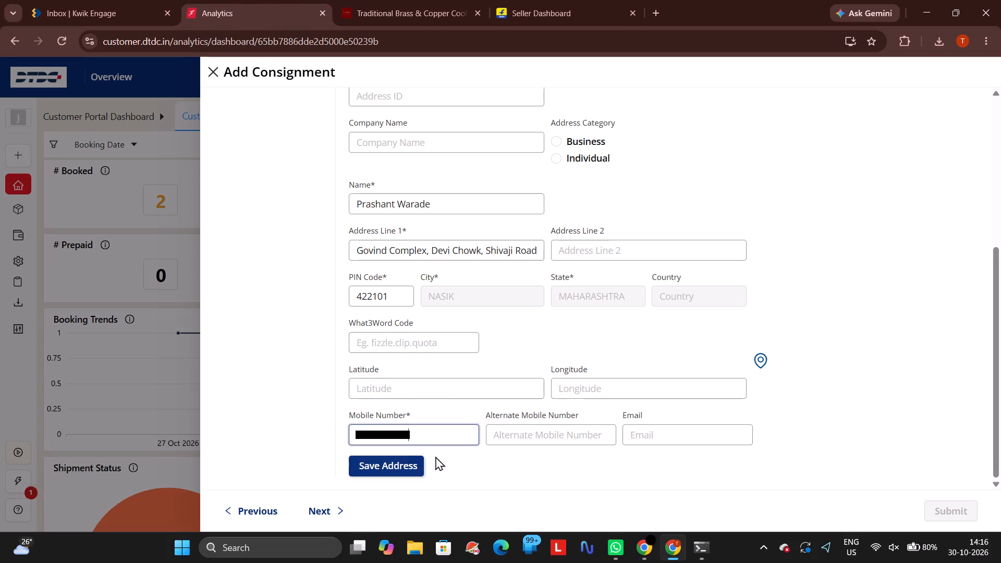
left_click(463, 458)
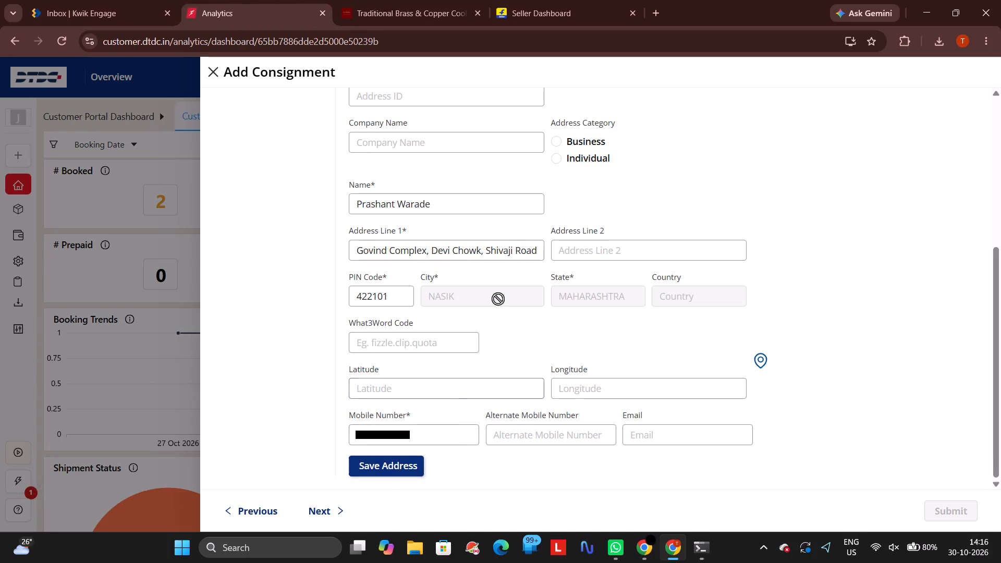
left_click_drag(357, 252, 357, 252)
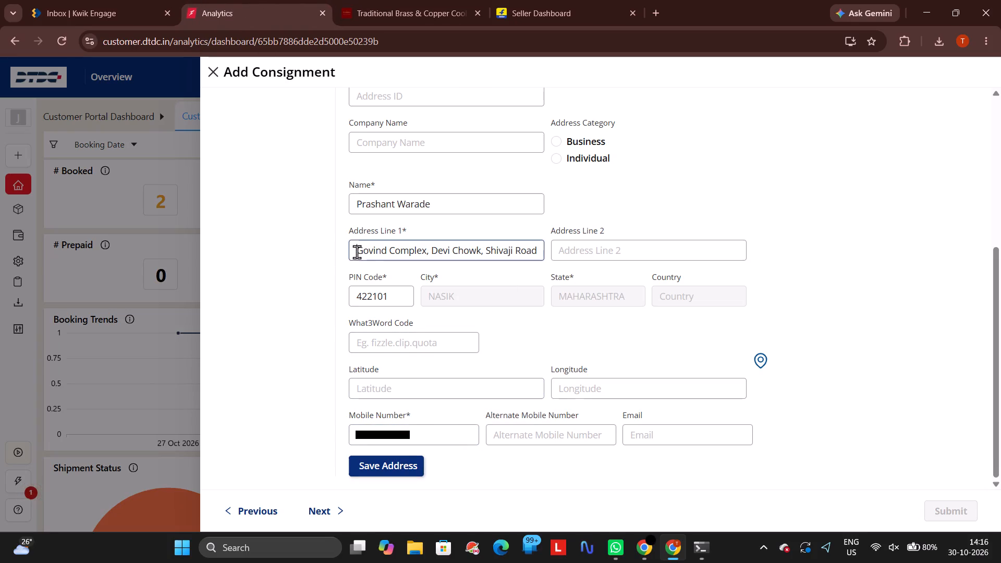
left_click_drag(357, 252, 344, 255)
Switch to the Tamra store's Brass & Copper Cookware collection page.
left_click(346, 0)
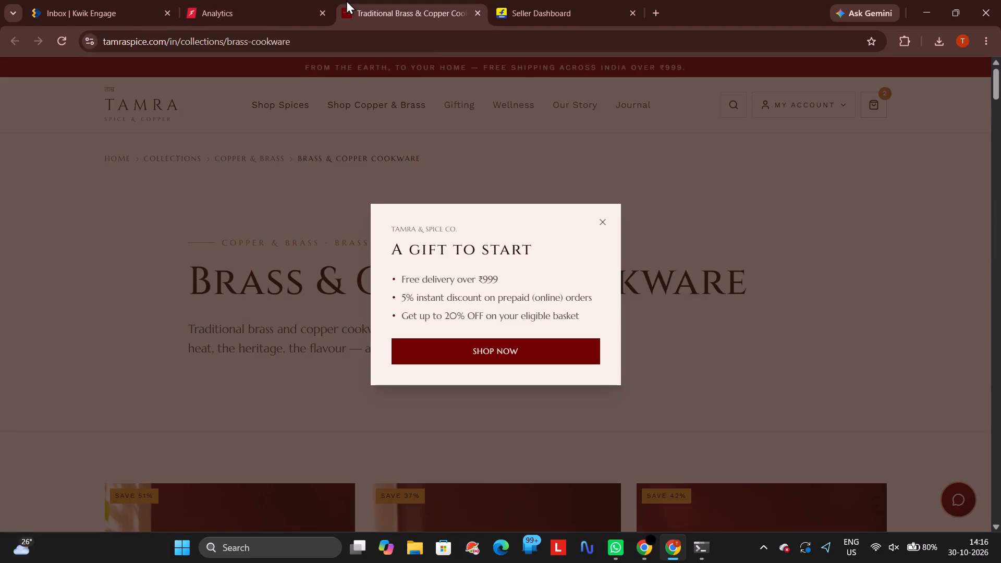
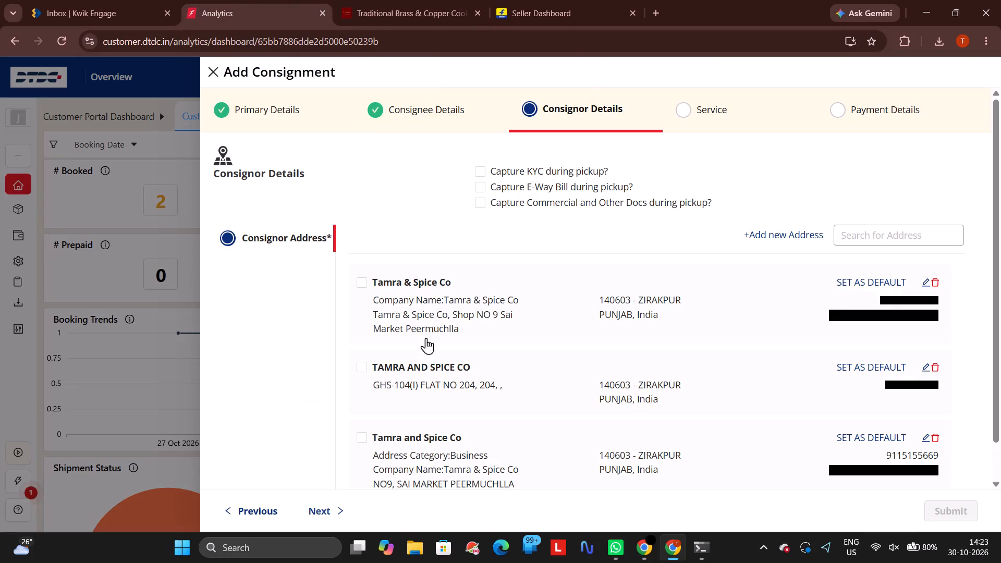
Select the first listed Tamra & Spice Co address as the consignor address and continue to the service details.
left_click(434, 321)
left_click(331, 511)
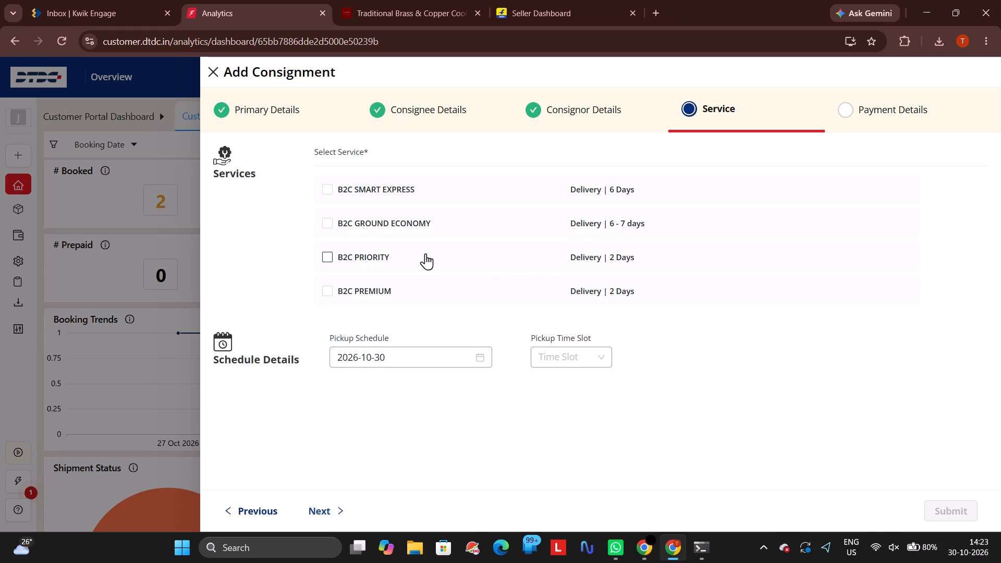
Choose the B2C SMART EXPRESS service with the 14:00 - 16:00 pickup slot and continue to the payment details.
left_click(440, 187)
left_click(570, 358)
left_click(574, 385)
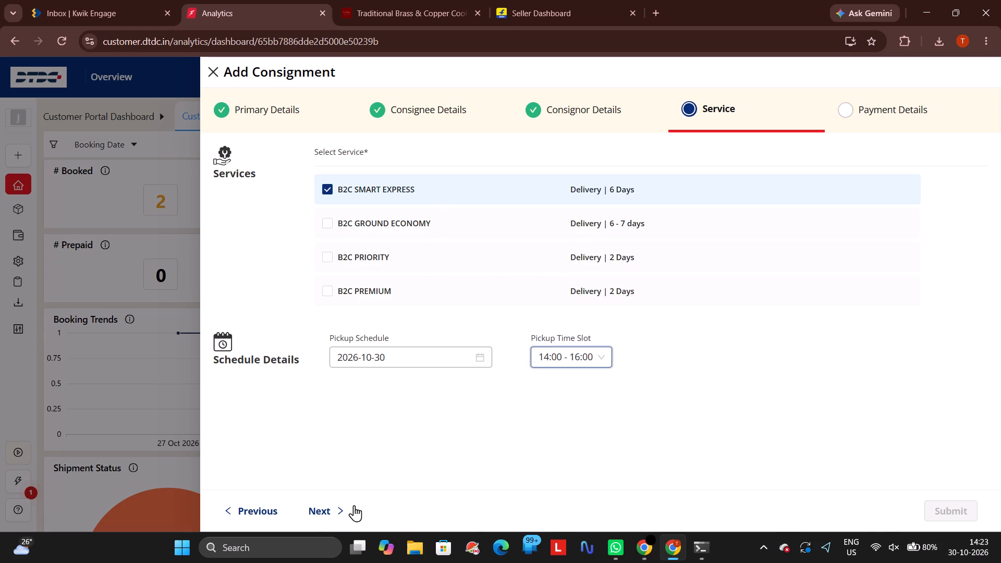
left_click(322, 517)
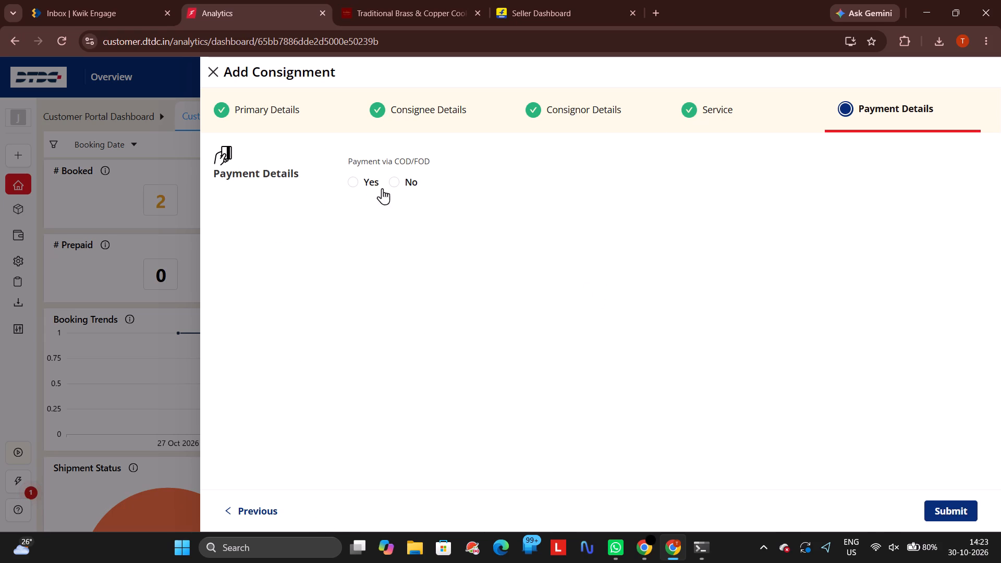
Enable payment via COD/FOD for the consignment.
left_click(363, 188)
left_click(367, 229)
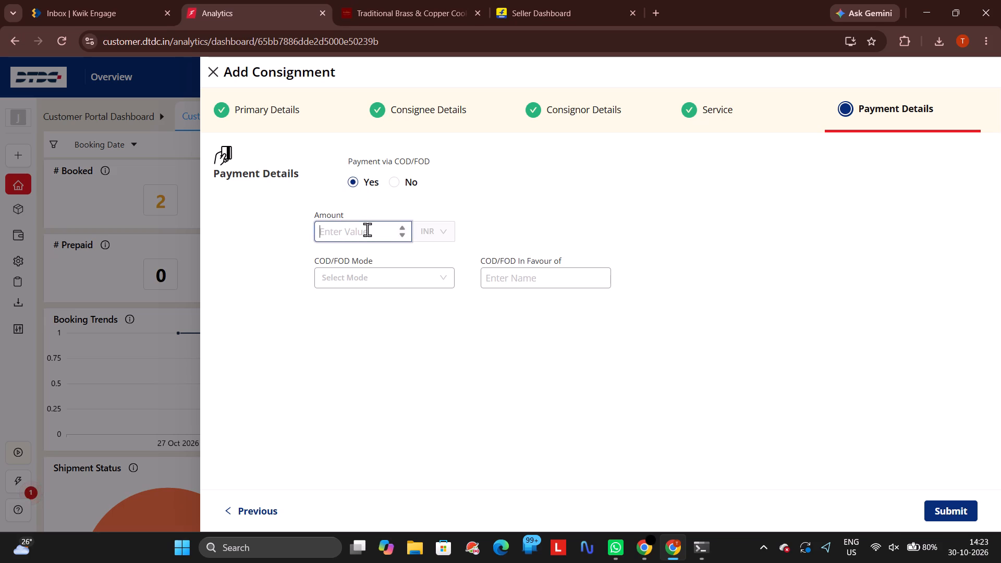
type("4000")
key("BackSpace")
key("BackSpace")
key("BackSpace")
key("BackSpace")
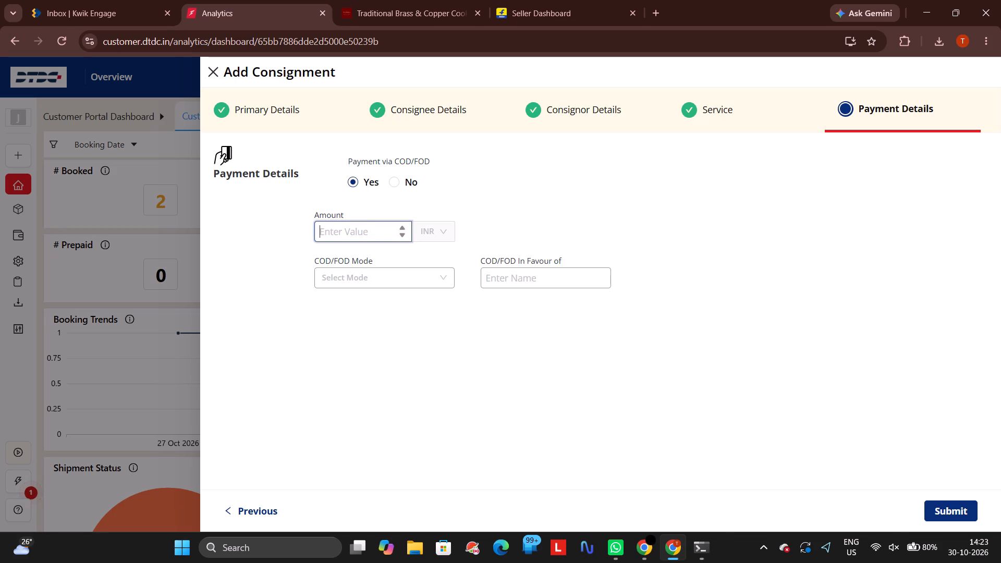
Set the COD/FOD amount to 3998 INR with Cash as the mode and submit the consignment.
key("3")
type("998")
left_click(356, 283)
left_click(355, 305)
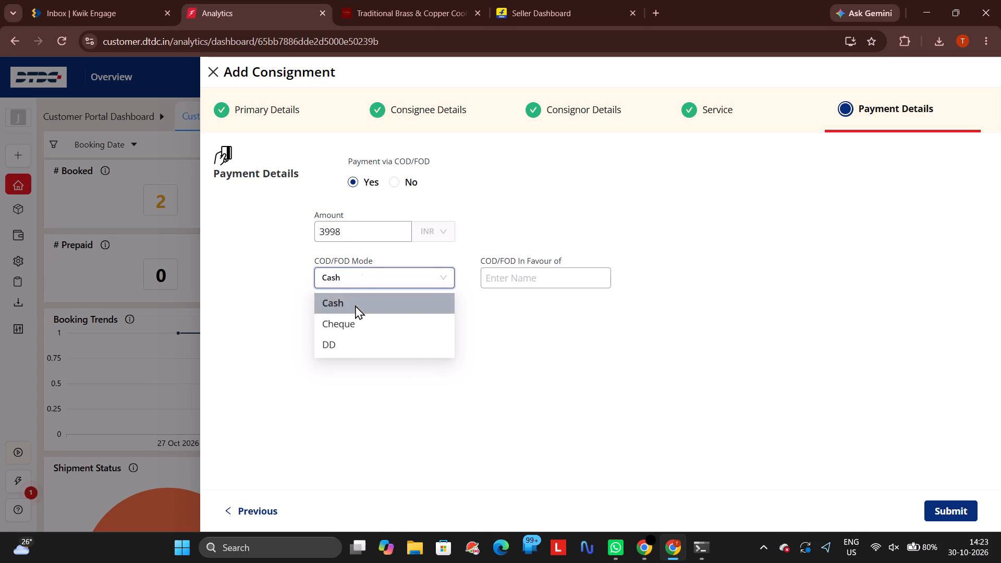
left_click(954, 513)
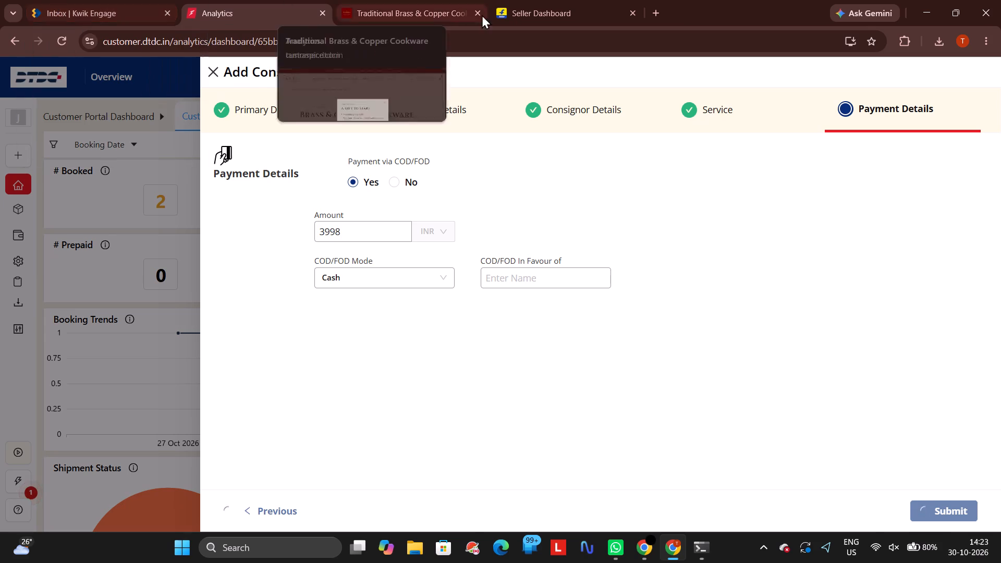
Close the Flipkart Seller Dashboard page.
left_click(633, 17)
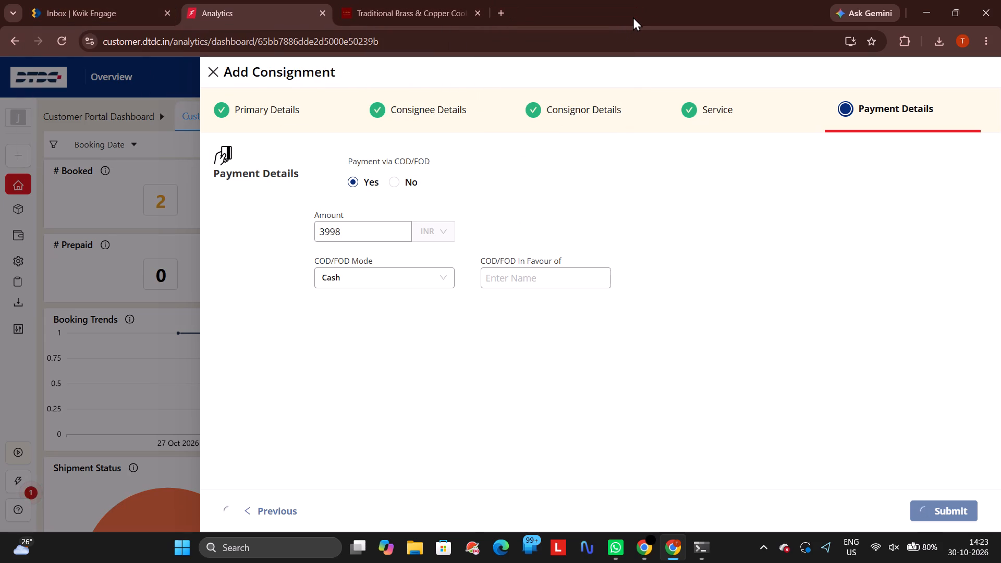
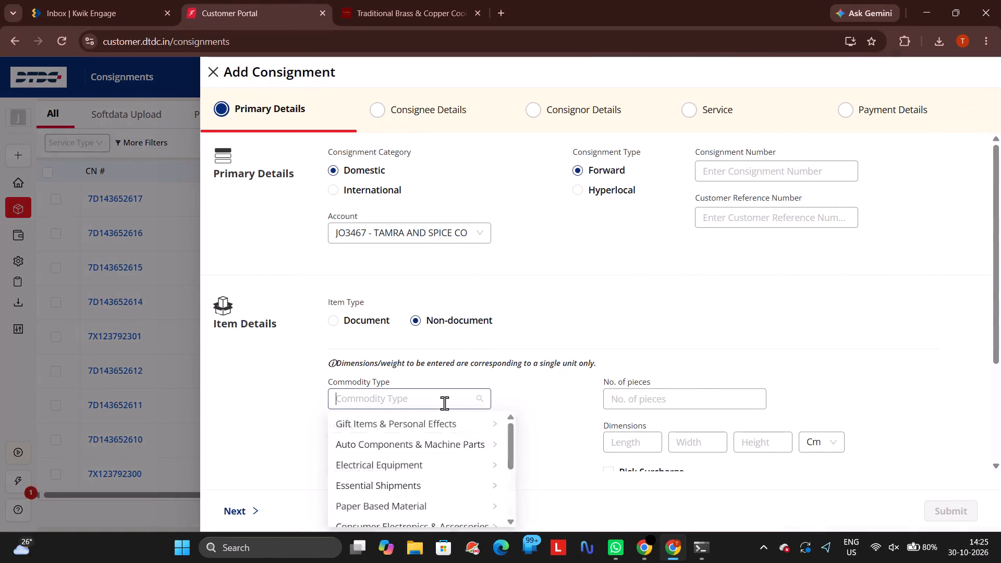
Fill in the item details with a Gift Items & Personal Effects commodity, 0.5 kg weight and 6499 declared value, and continue to the consignee details.
left_click(451, 422)
left_click(520, 424)
left_click(433, 451)
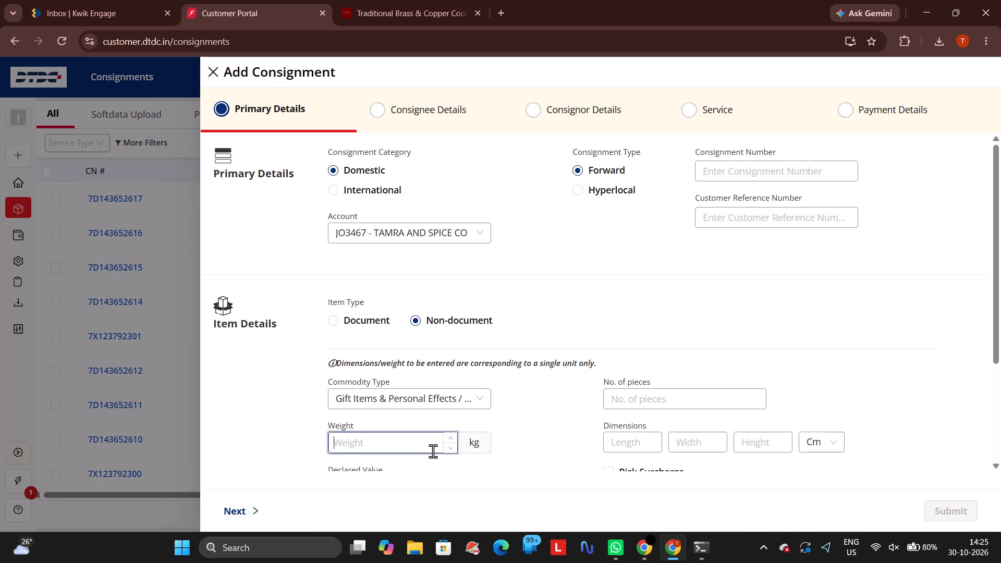
type("0.5")
scroll(563, 411, "down", 4)
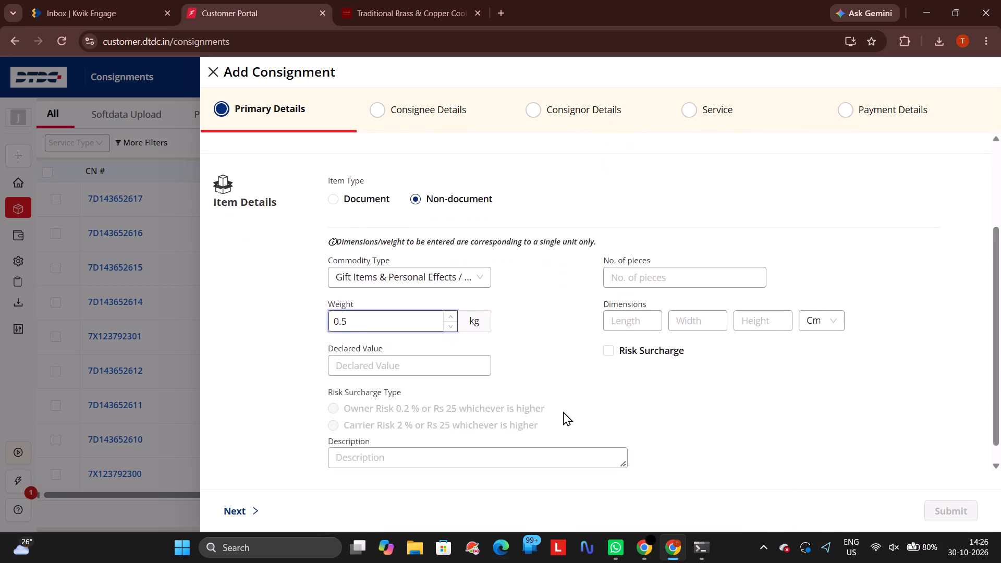
scroll(563, 411, "down", 2)
left_click(388, 345)
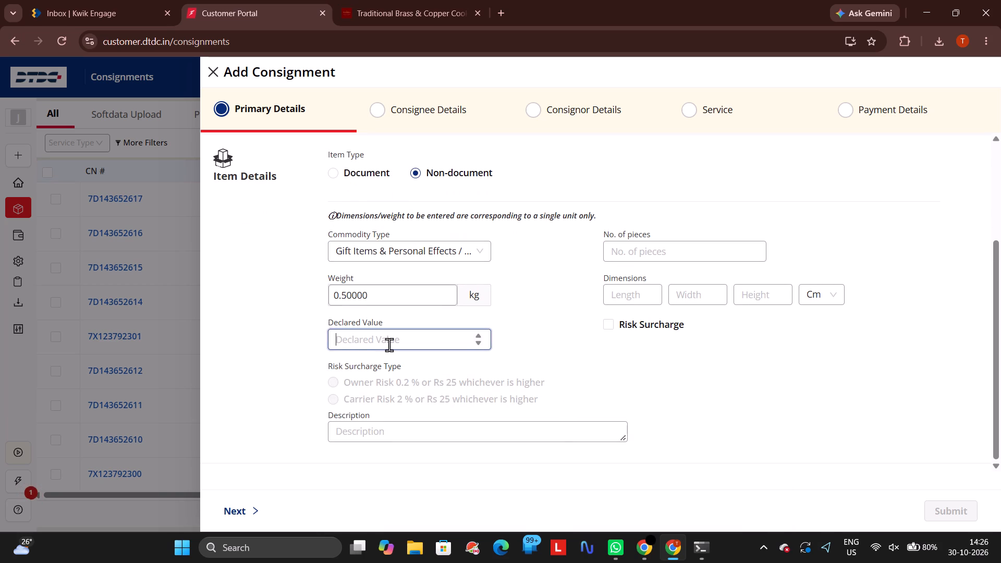
type("6499")
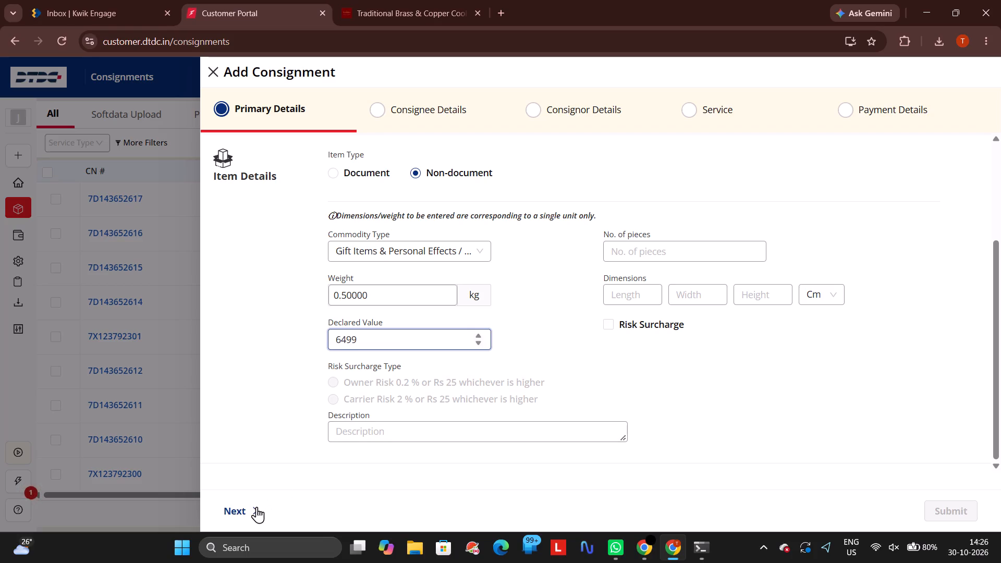
left_click(257, 507)
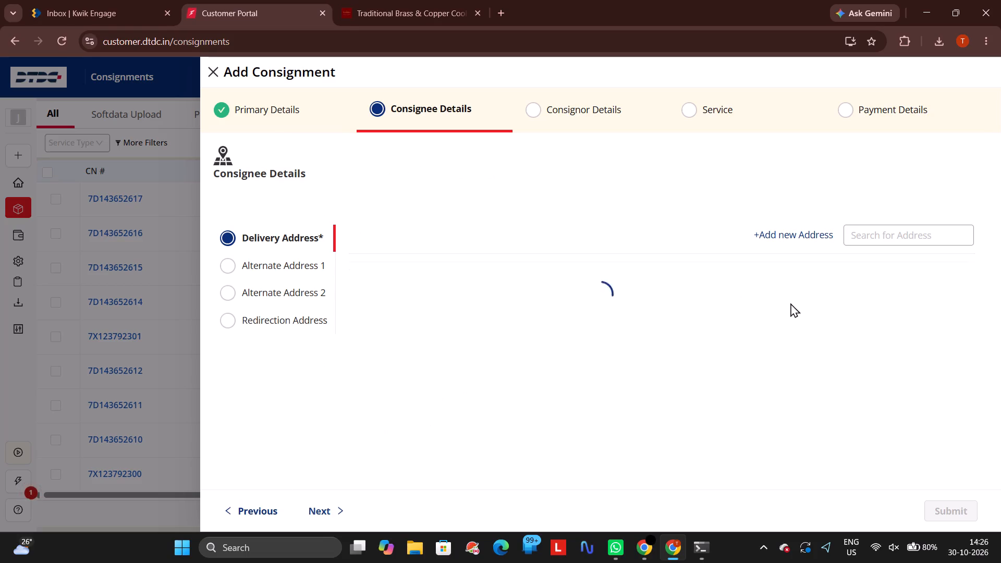
Start adding a new delivery address for the consignee.
left_click(776, 227)
left_click(782, 230)
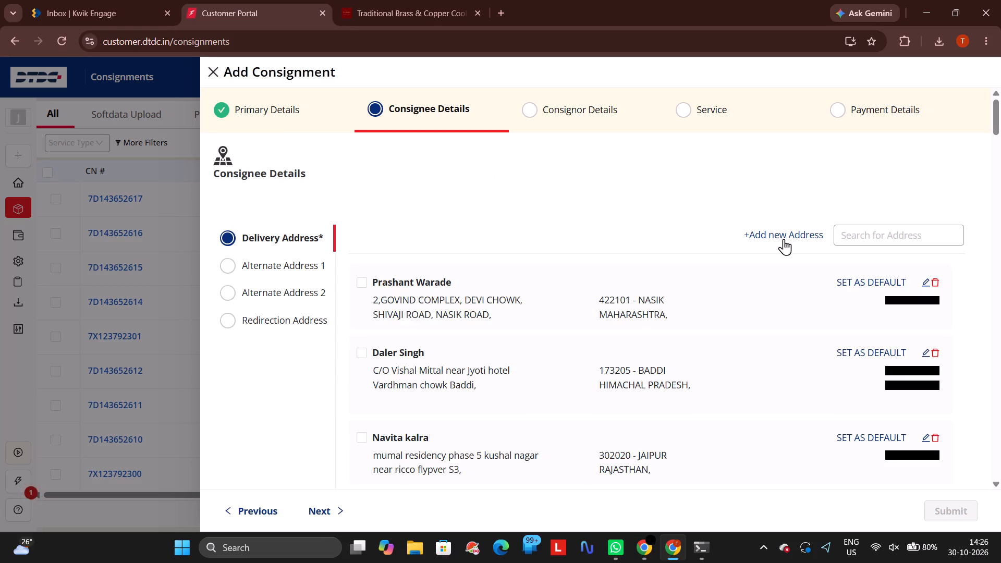
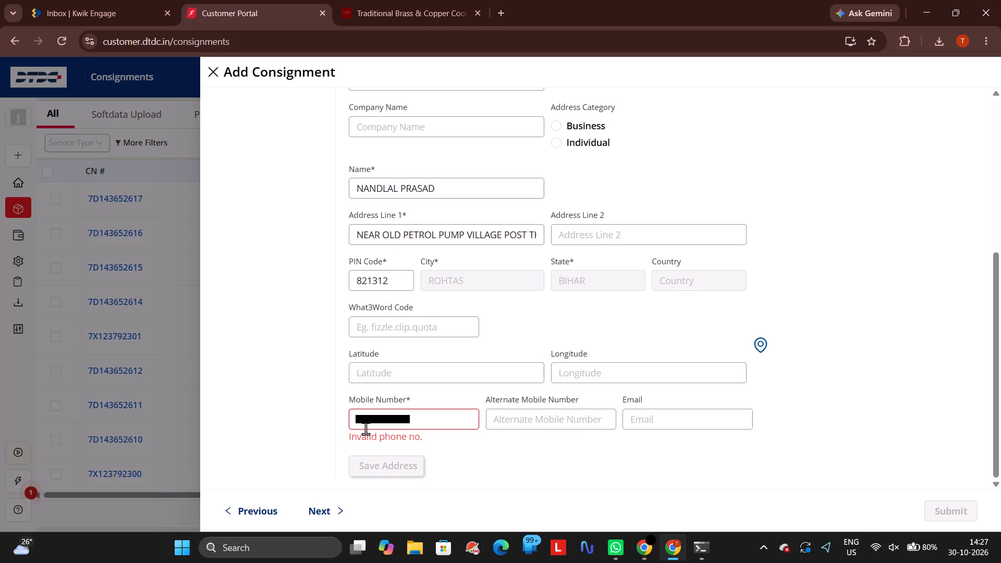
Correct the consignee's mobile number by removing its extra trailing character, and save the new delivery address.
left_click(388, 421)
left_click(447, 423)
key("BackSpace")
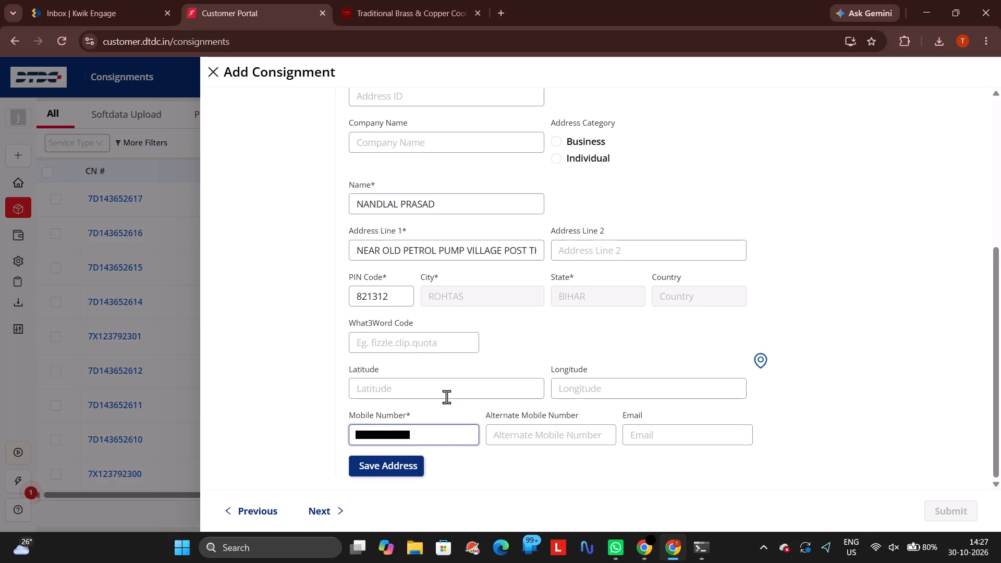
scroll(446, 395, "up", 4)
scroll(419, 463, "down", 7)
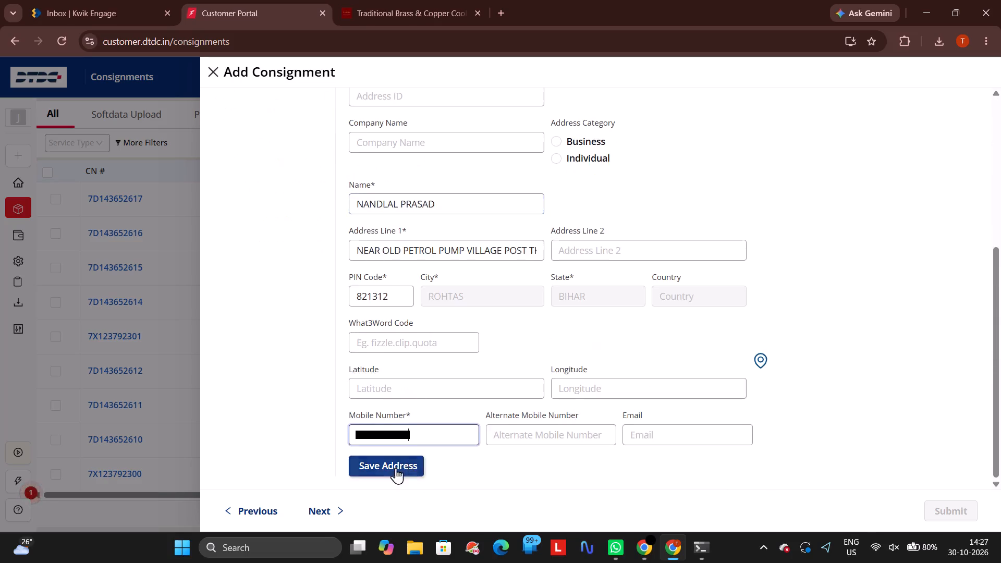
left_click(396, 468)
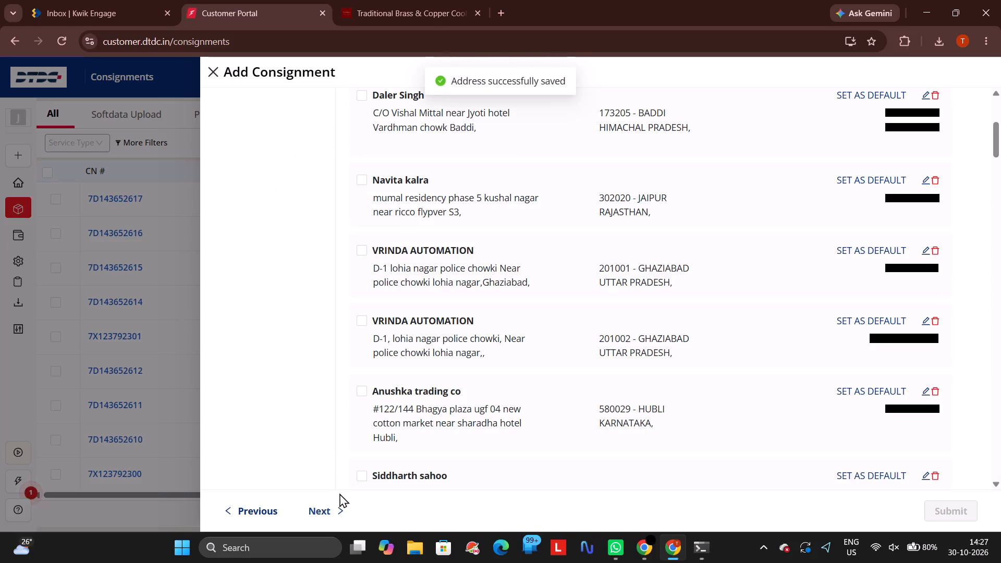
scroll(441, 388, "up", 8)
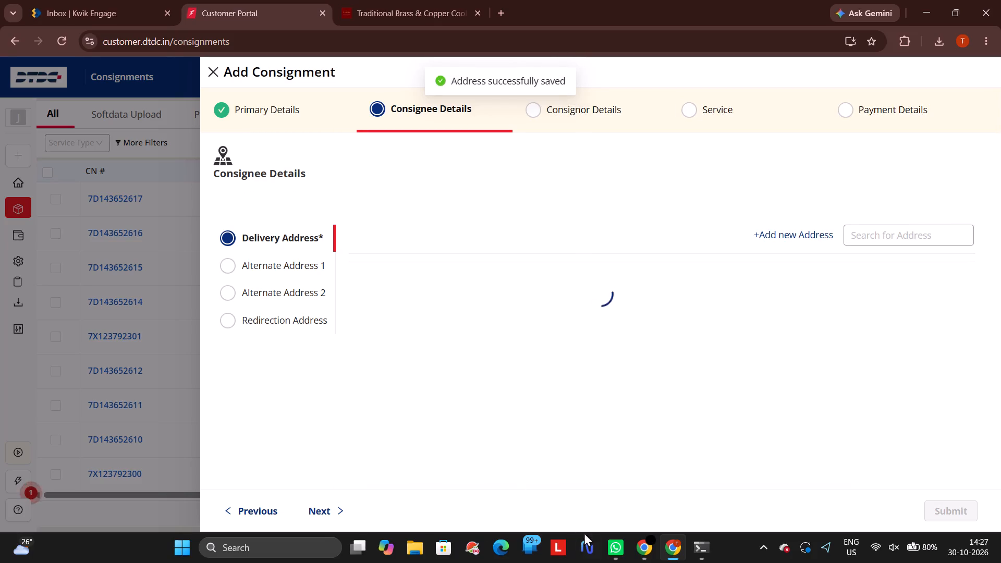
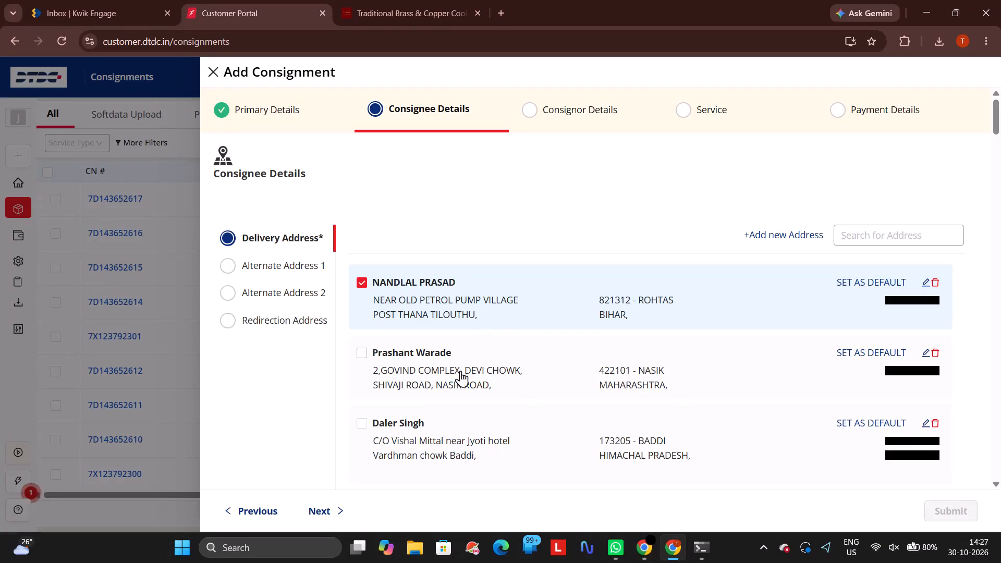
Use the Tamra & Spice Co address at Shop NO 9 Sai Market, Peermuchlla as the consignor address.
left_click(311, 502)
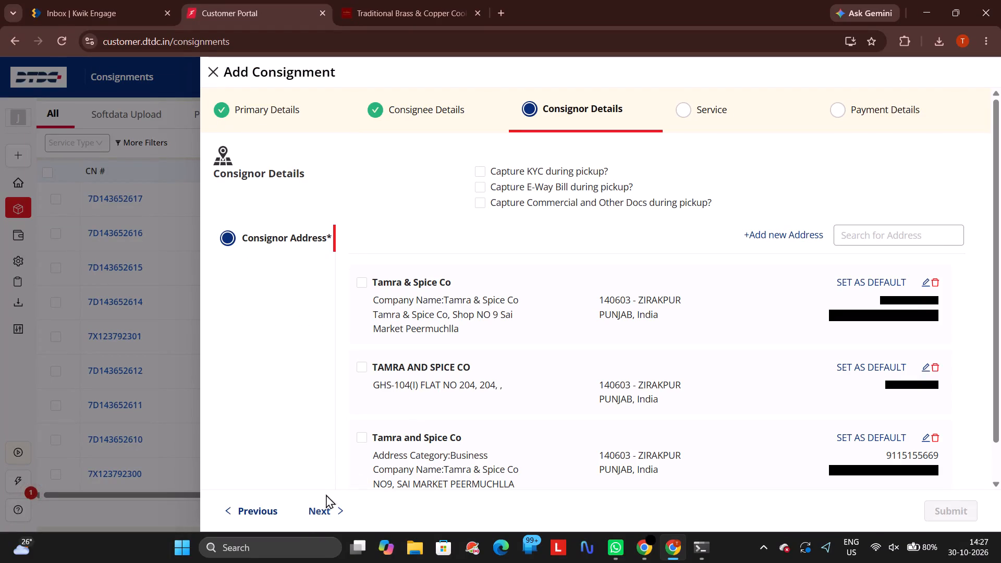
left_click(449, 333)
left_click(324, 512)
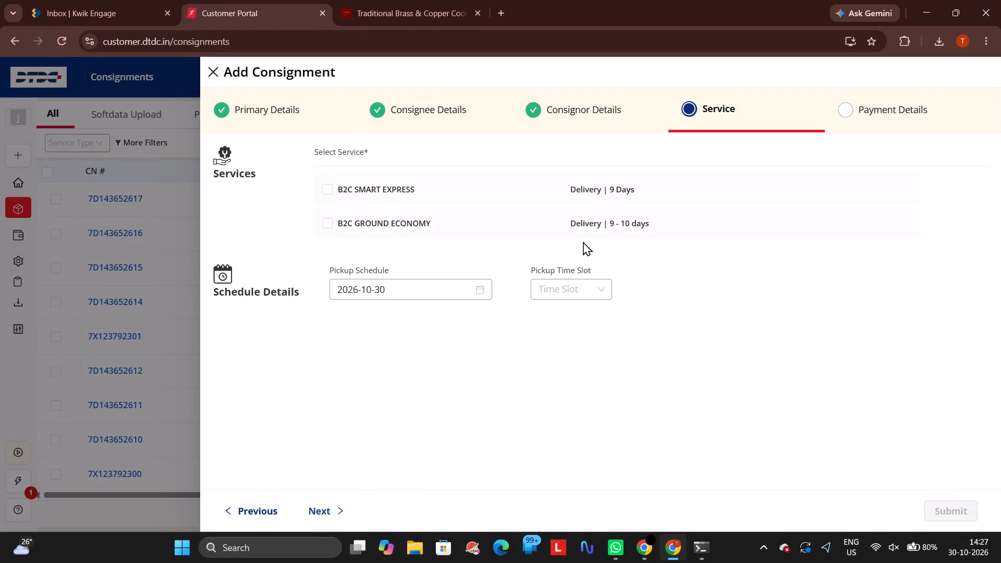
Choose B2C SMART EXPRESS as the consignment's delivery service.
left_click(435, 194)
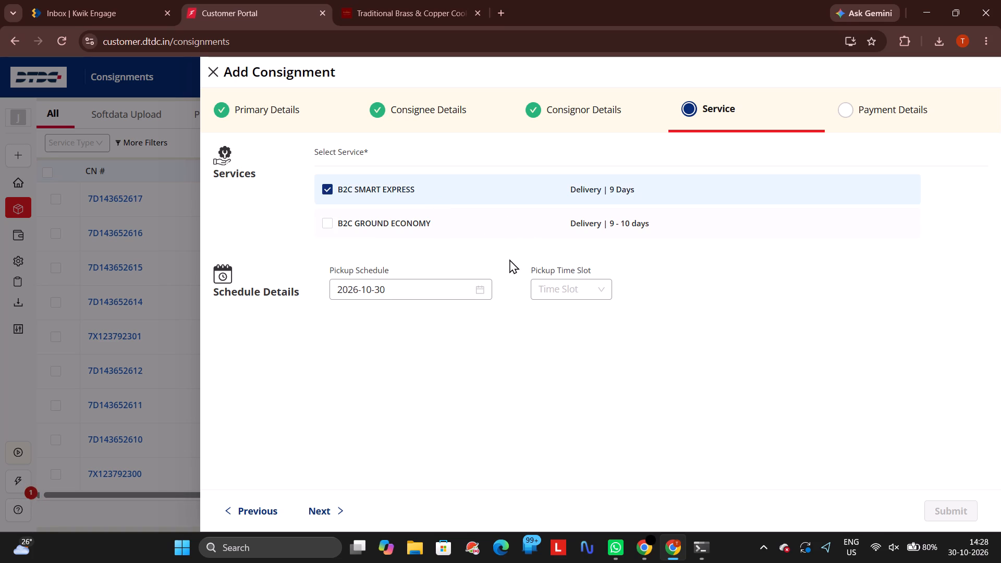
Set the consignment's pickup time slot to 14:00 - 16:00 and continue to the payment details.
left_click(560, 288)
left_click(572, 310)
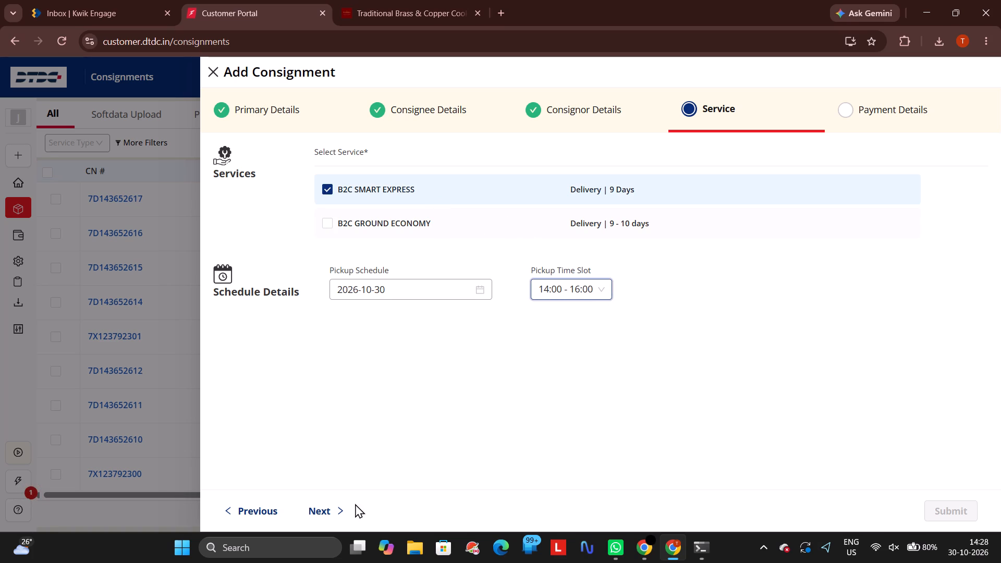
left_click(327, 505)
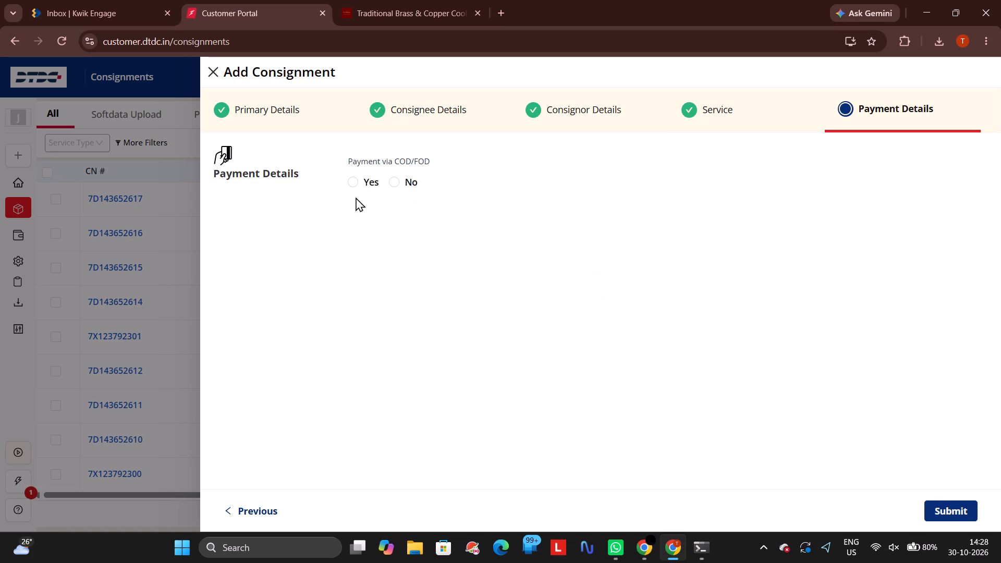
Enable COD/FOD payment with an amount of 6500 INR in Cash mode, and submit the consignment.
left_click(360, 181)
left_click(385, 234)
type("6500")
left_click(356, 283)
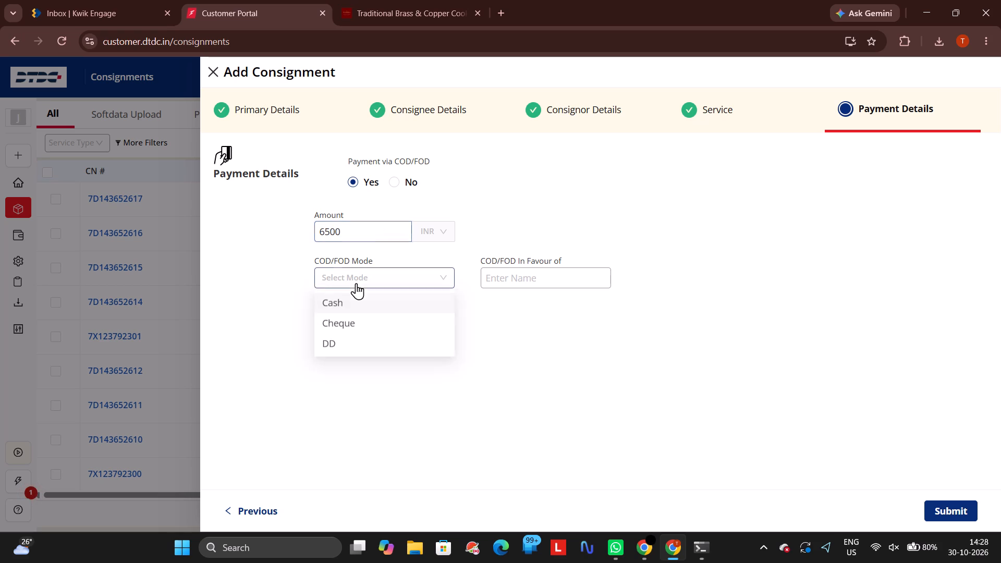
left_click(367, 302)
left_click(945, 501)
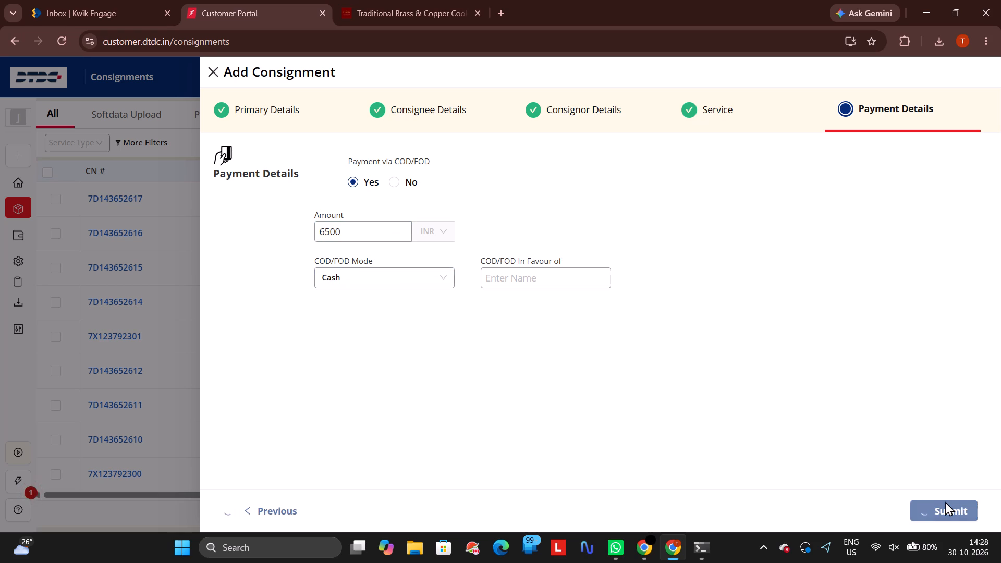
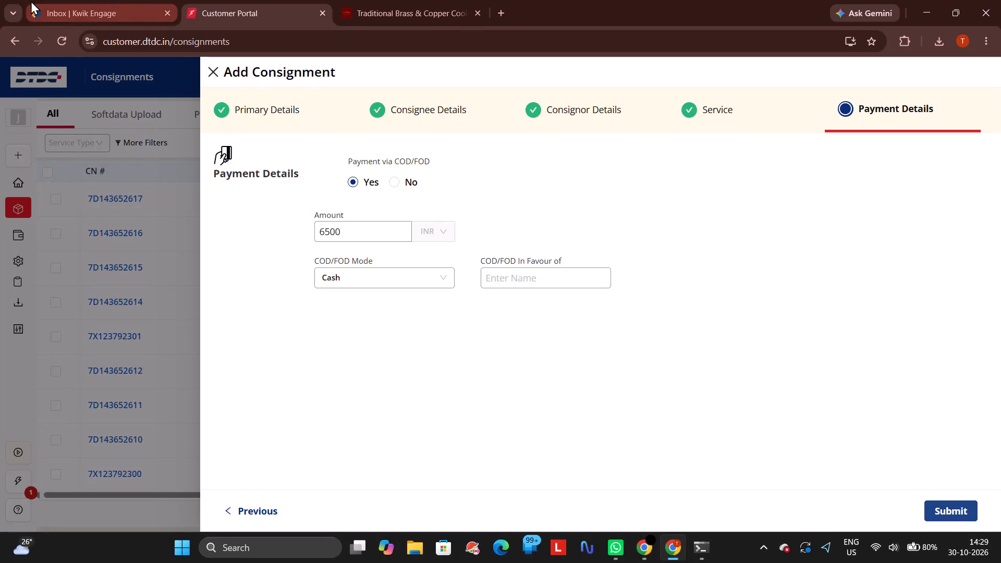
Exit the Add Consignment form, discarding its unsaved changes, and refresh the consignments list.
left_click(92, 108)
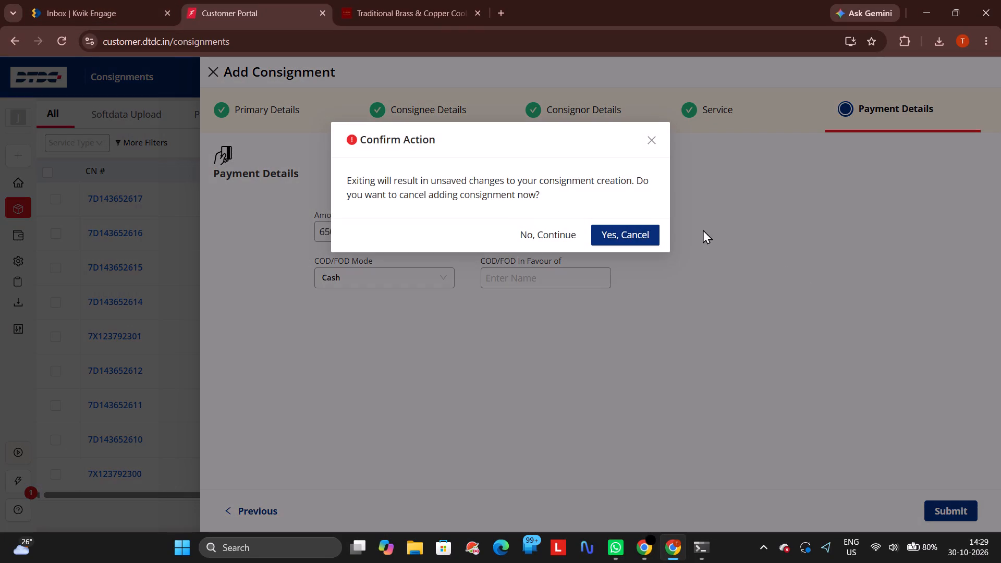
left_click(627, 236)
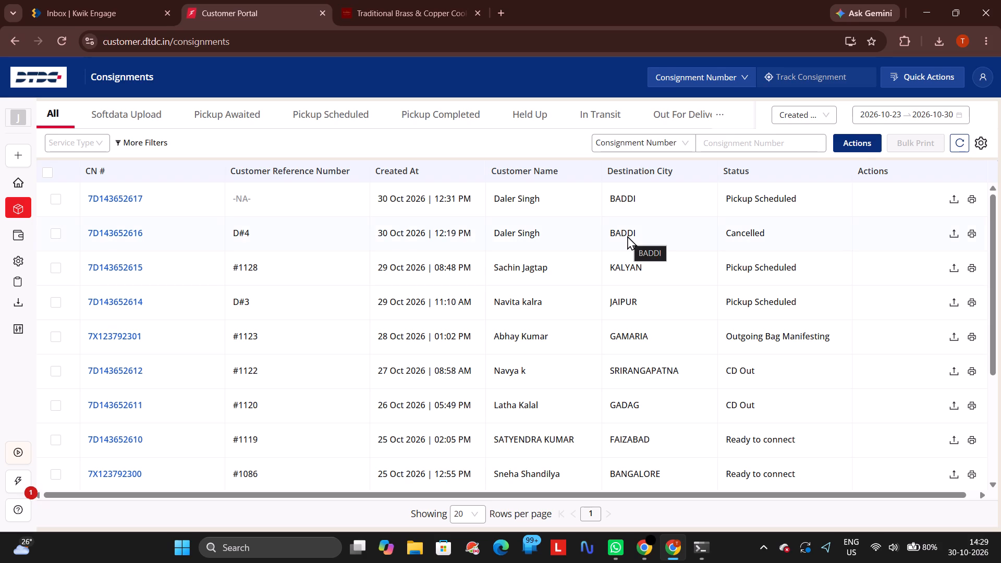
key("ctrl+r")
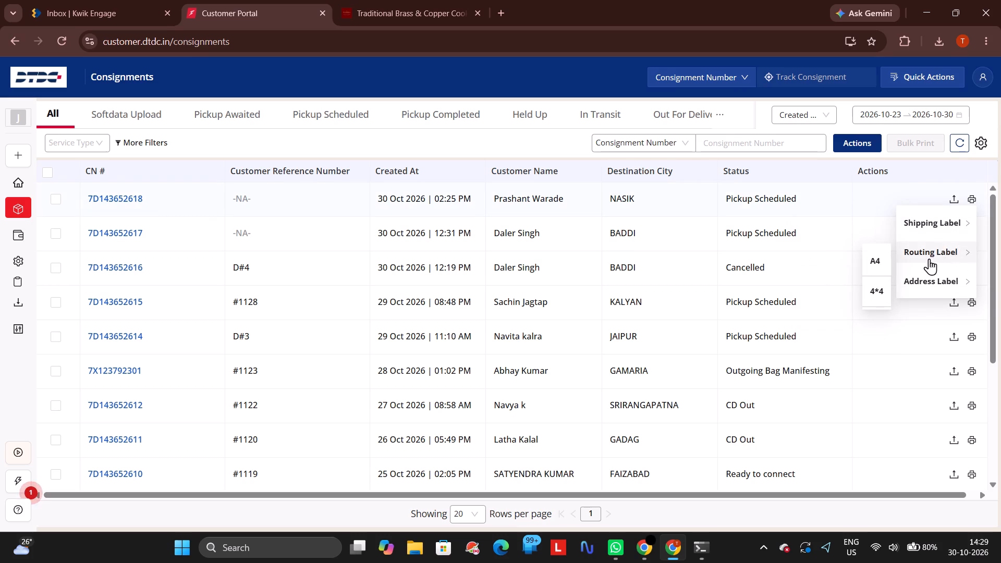
Download the routing label in 4*4 size for the pickup-scheduled consignment to Nasik and open the downloaded PDF.
left_click_drag(878, 288, 888, 281)
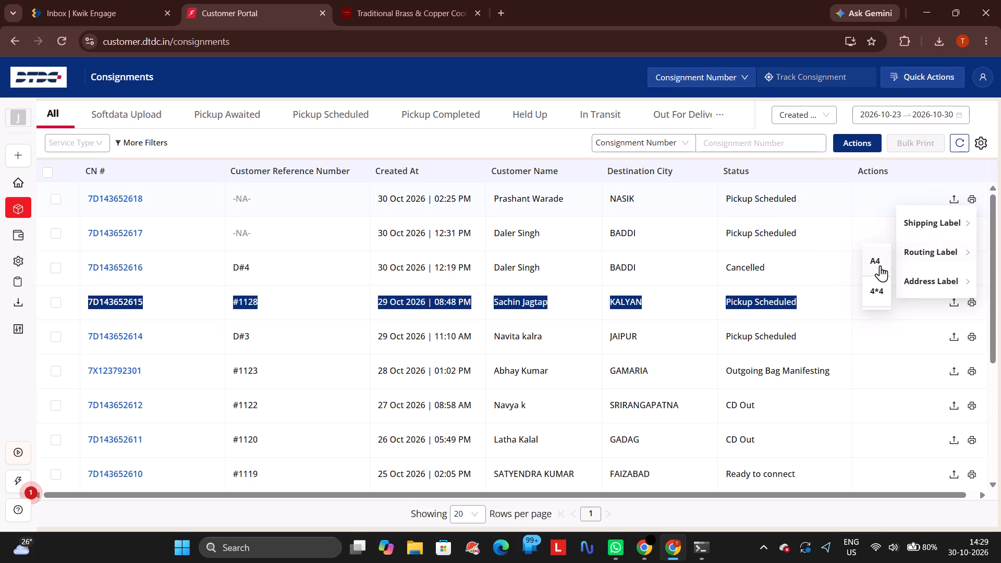
left_click(878, 286)
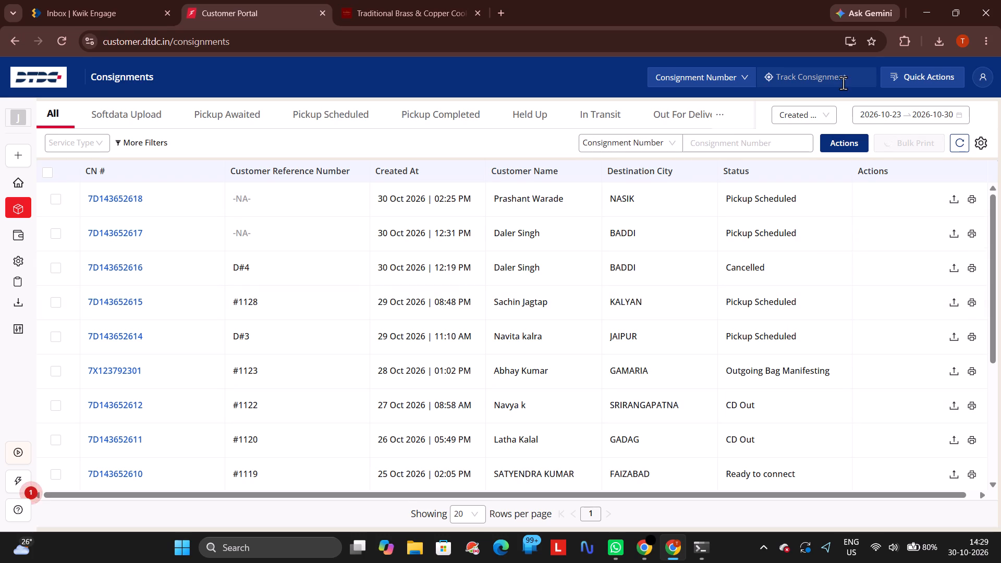
left_click_drag(864, 74, 859, 67)
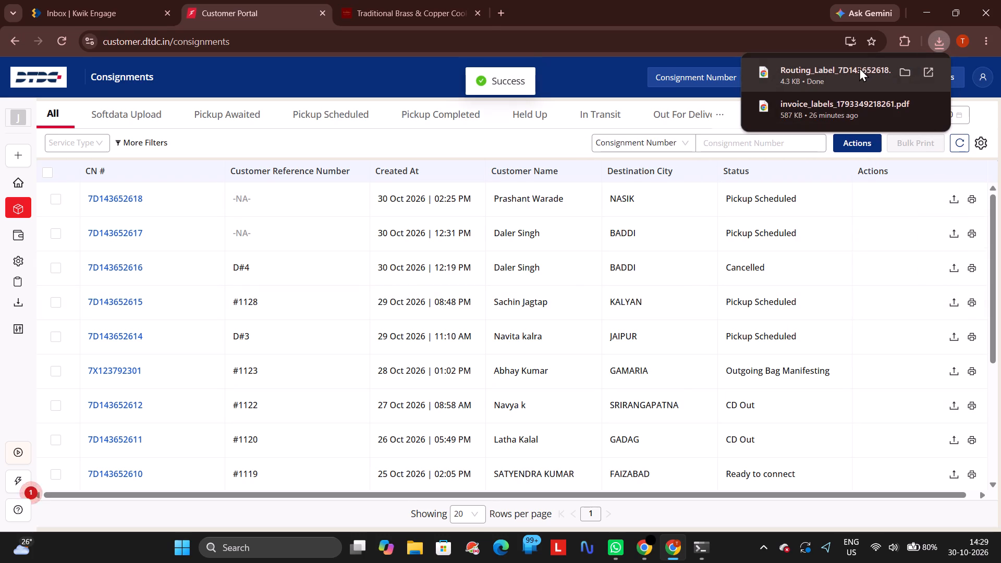
left_click_drag(859, 67, 724, 0)
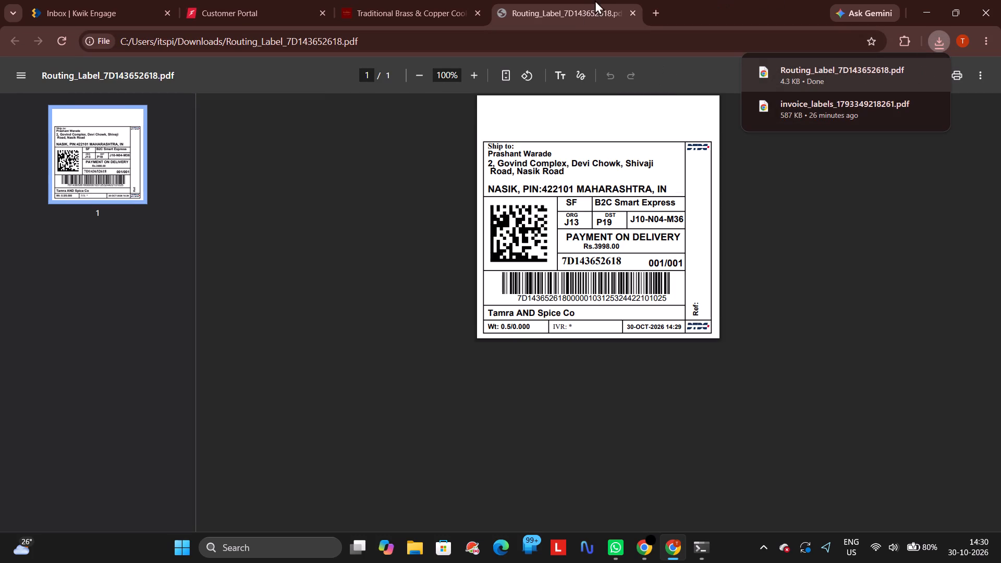
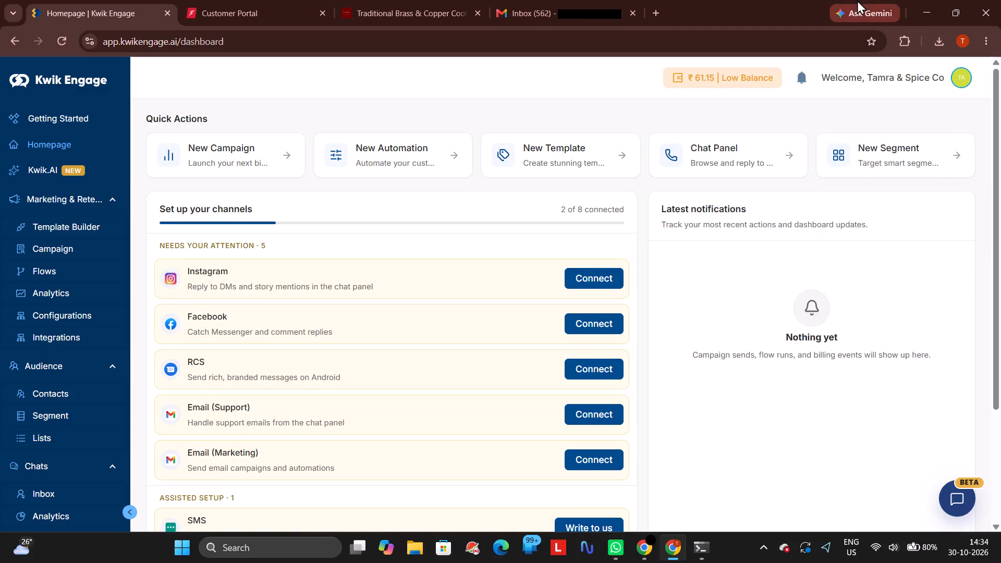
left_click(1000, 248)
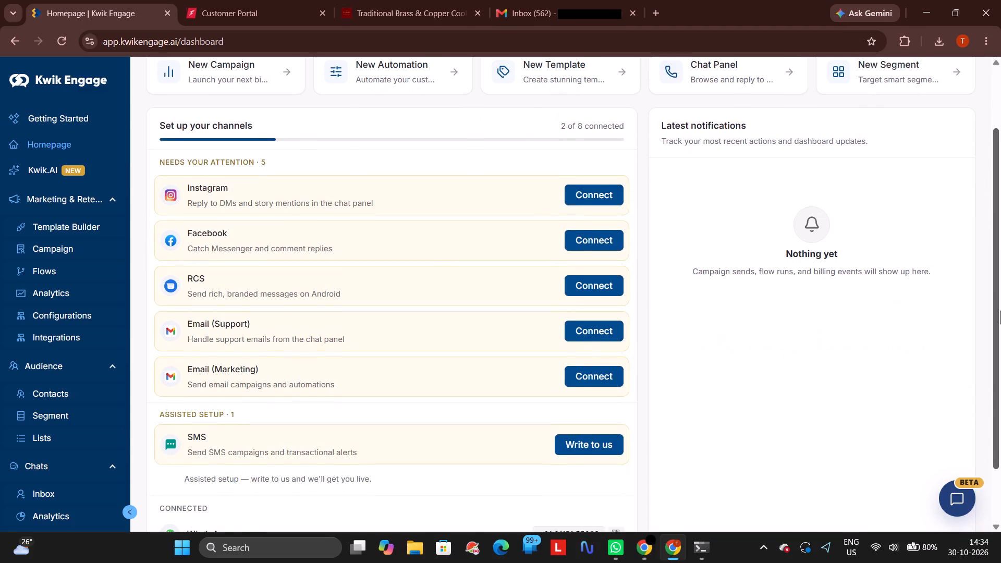
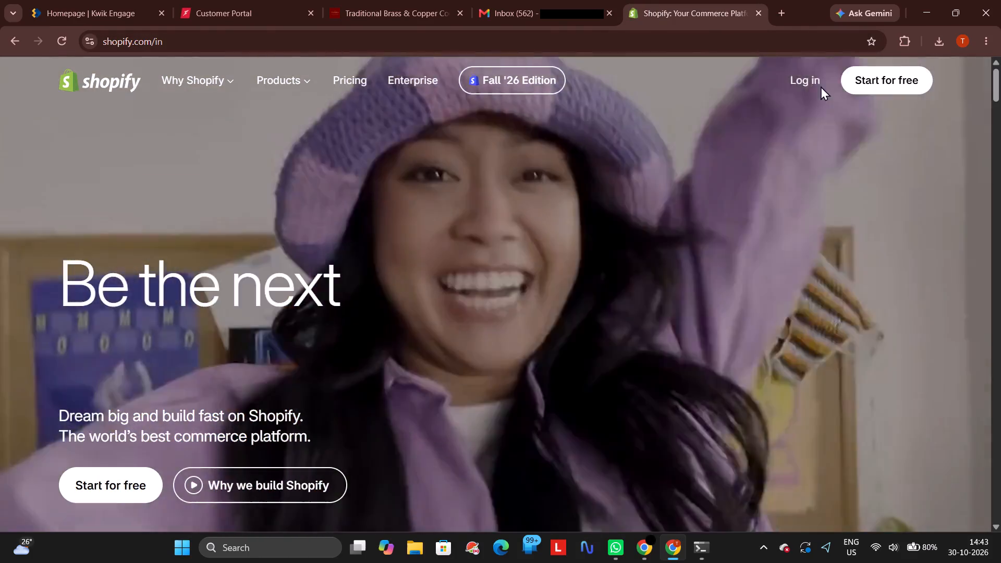
Log in to the Tamra & Spice Co Shopify admin and open the newest order, #1129, from the orders list.
left_click(821, 86)
left_click(814, 83)
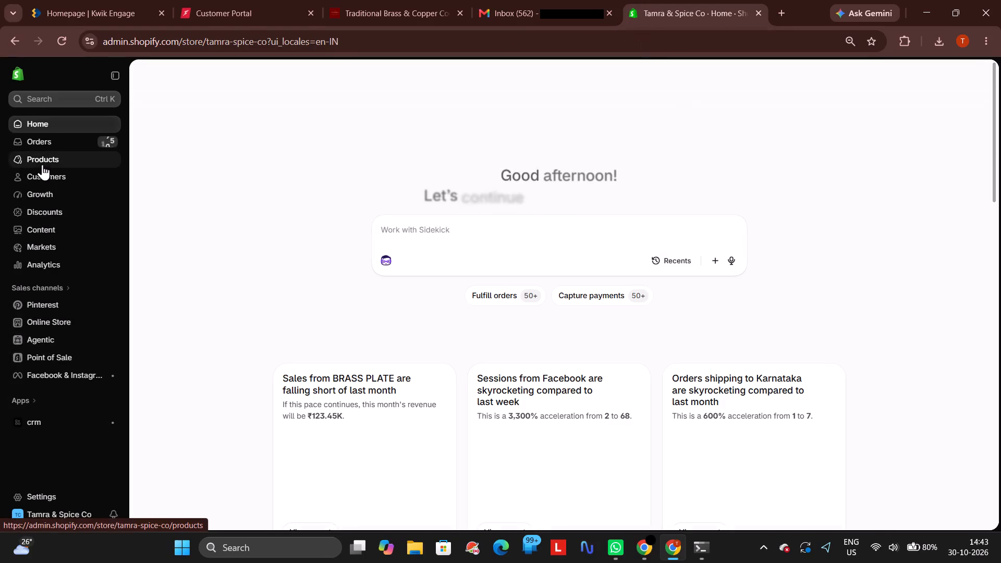
left_click(39, 146)
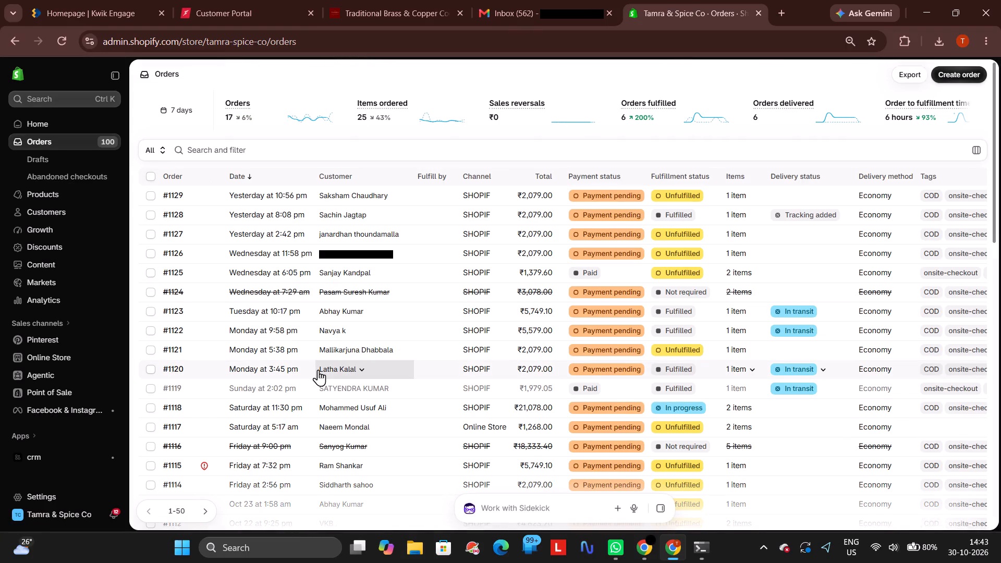
left_click(273, 197)
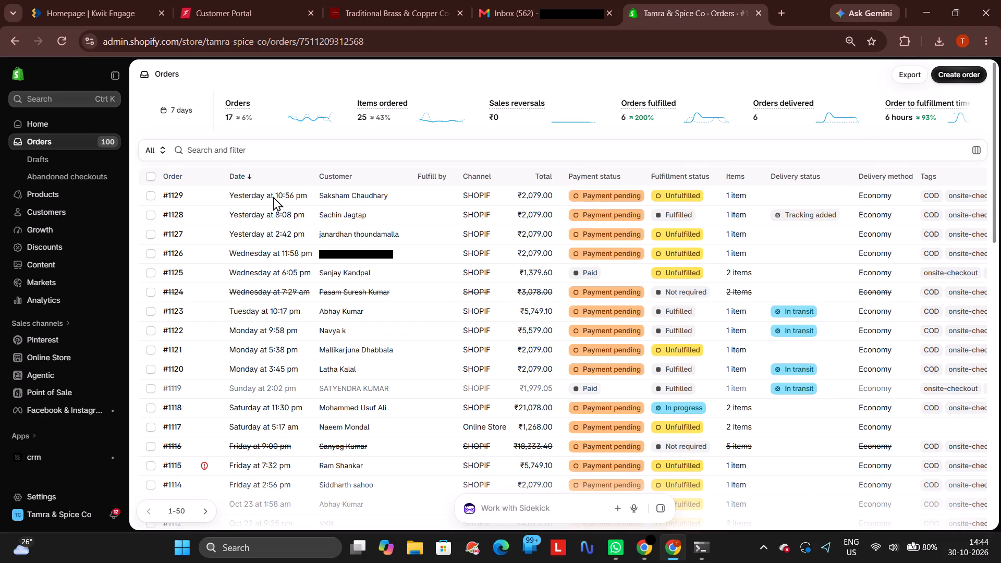
Close the open Gmail inbox page.
left_click(607, 13)
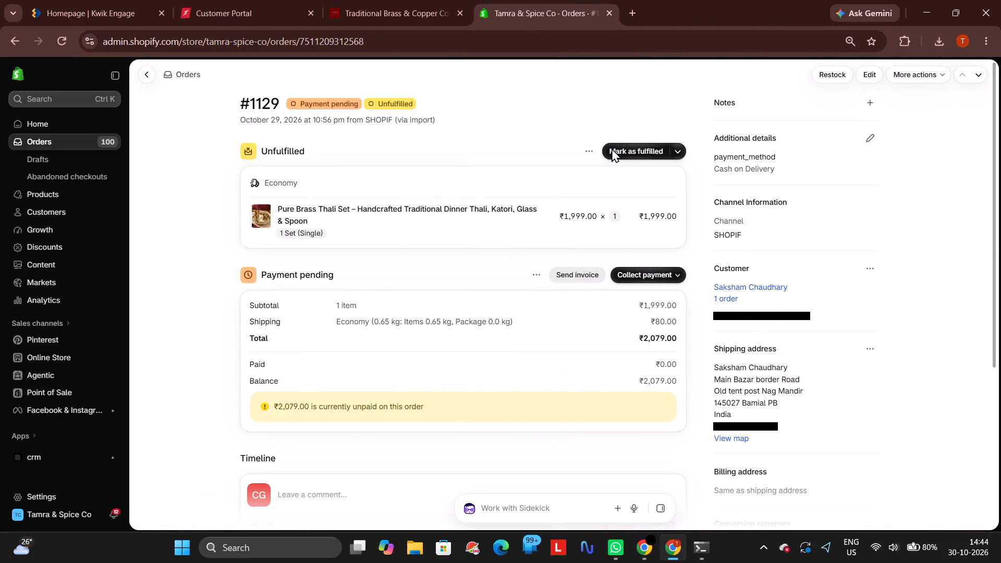
Select the recipient's name in the shipping address of order #1129.
left_click(730, 365)
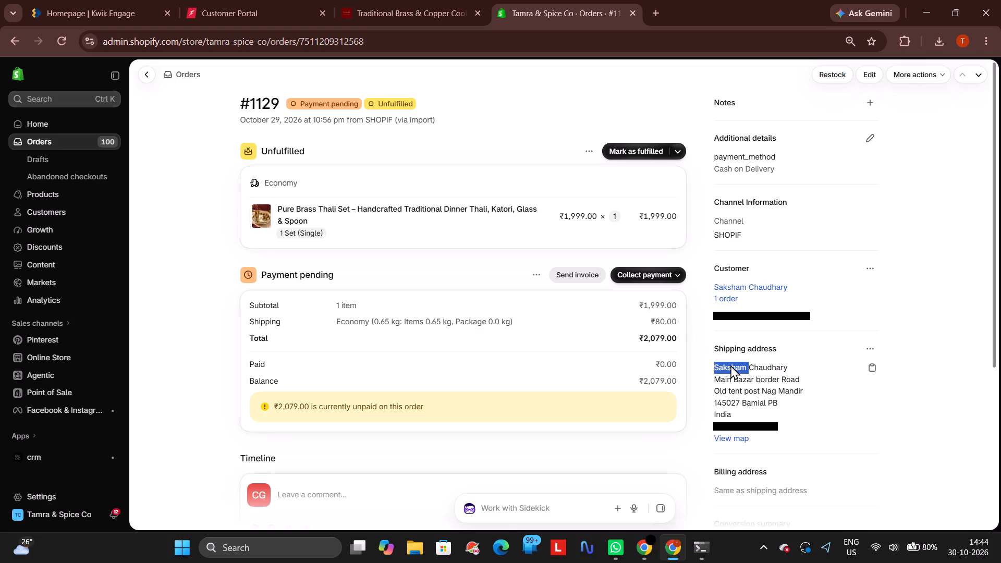
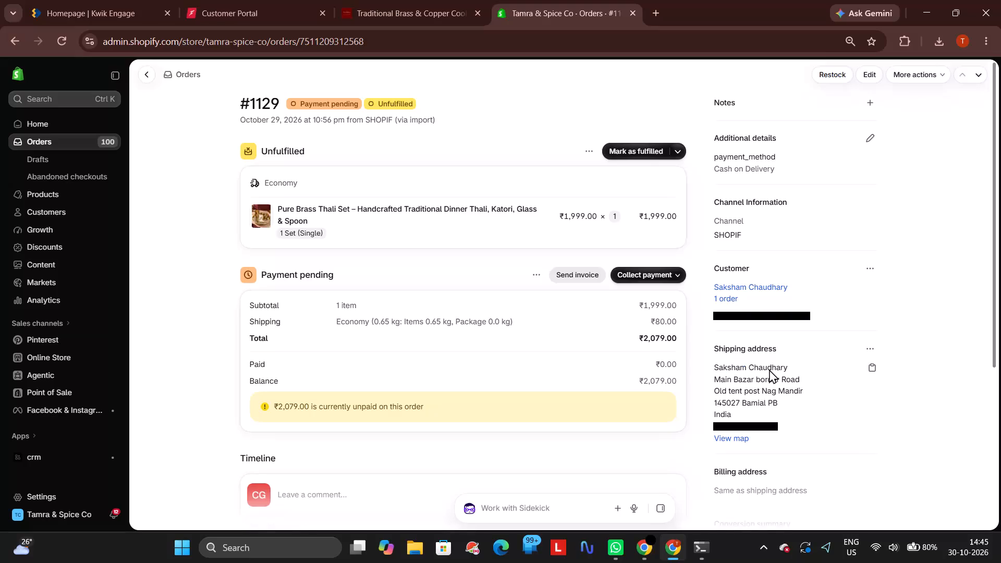
left_click(769, 369)
left_click_drag(769, 369, 763, 368)
key("ctrl+c")
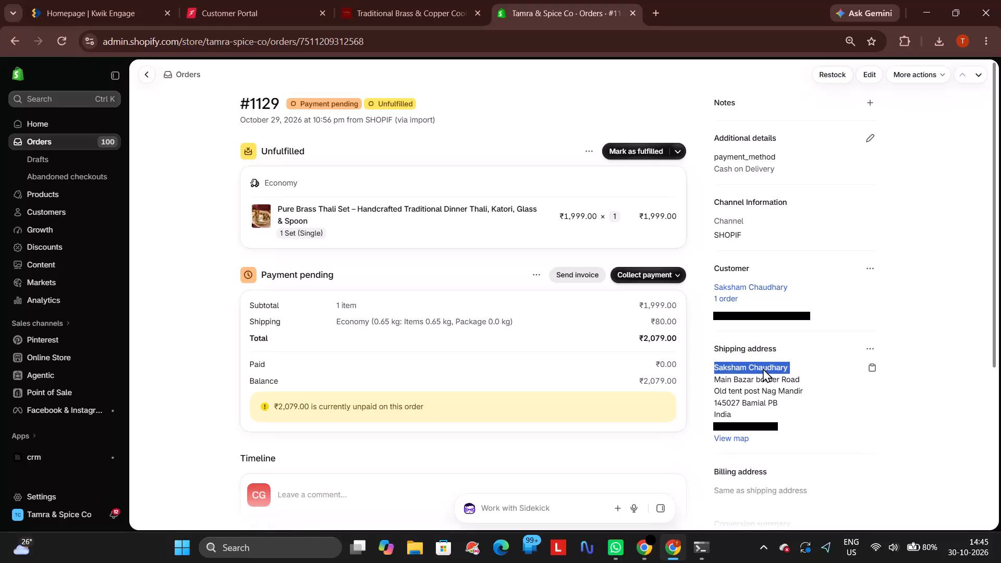
In the DTDC consignment form, set commodity Gift Items & Personal Effects, weight 0.5 kg and declared value 1999, and continue to the consignee details.
left_click(208, 0)
left_click(364, 404)
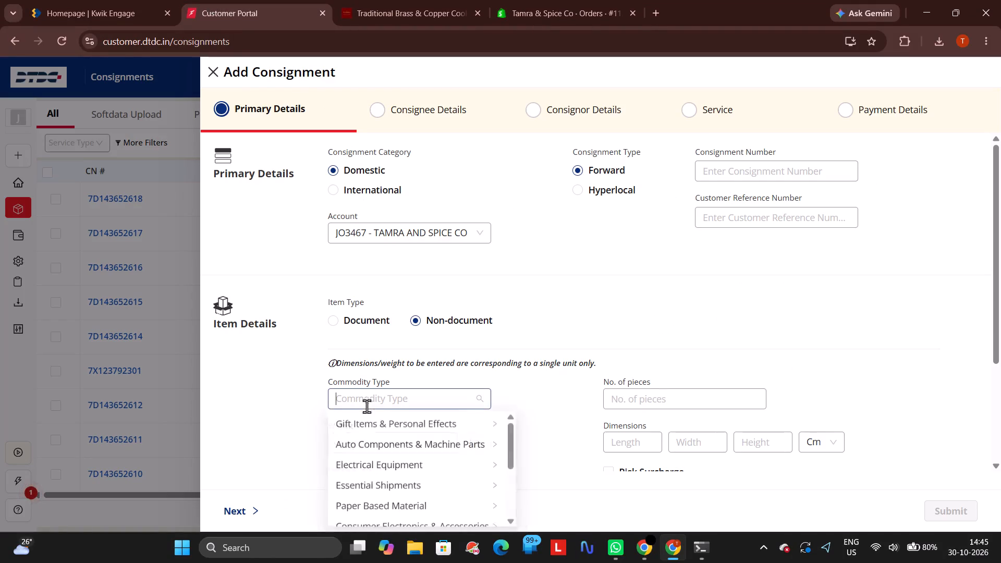
left_click(387, 421)
left_click(609, 431)
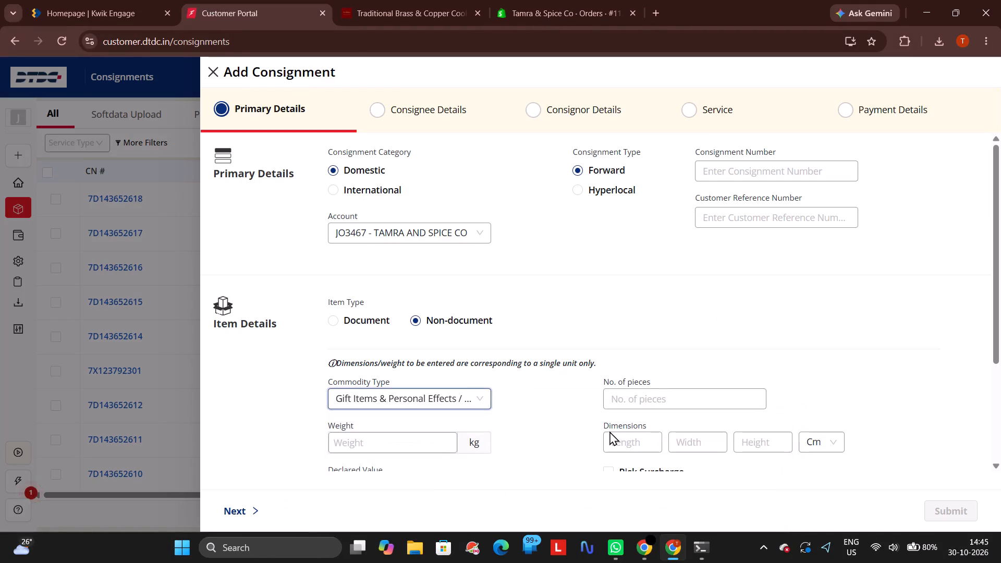
left_click(431, 440)
type("0.5")
scroll(422, 436, "down", 4)
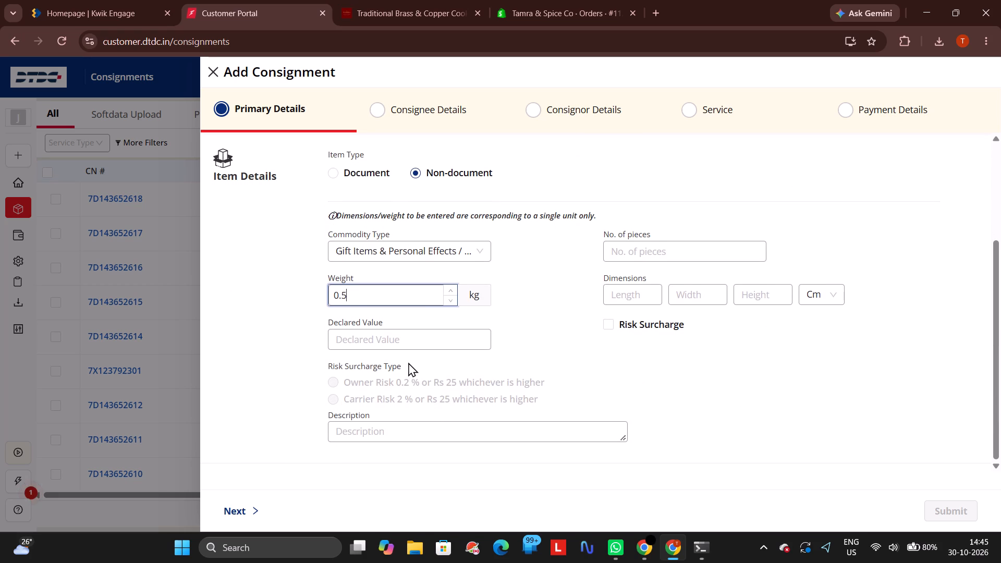
left_click(414, 348)
type("1999")
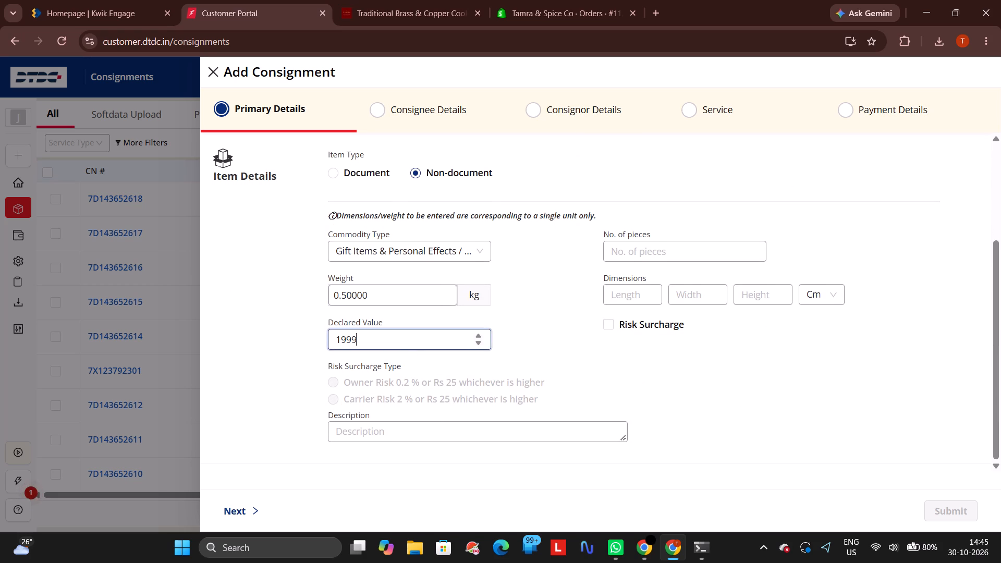
scroll(440, 278, "down", 4)
left_click(227, 509)
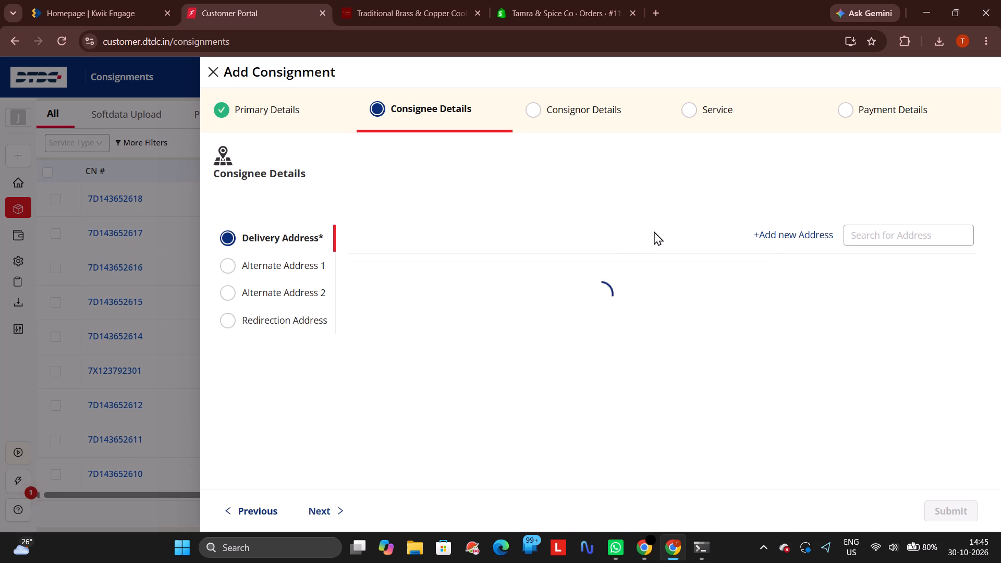
Start a new delivery address for the consignee and fill in the copied recipient name.
left_click(767, 238)
left_click(767, 238)
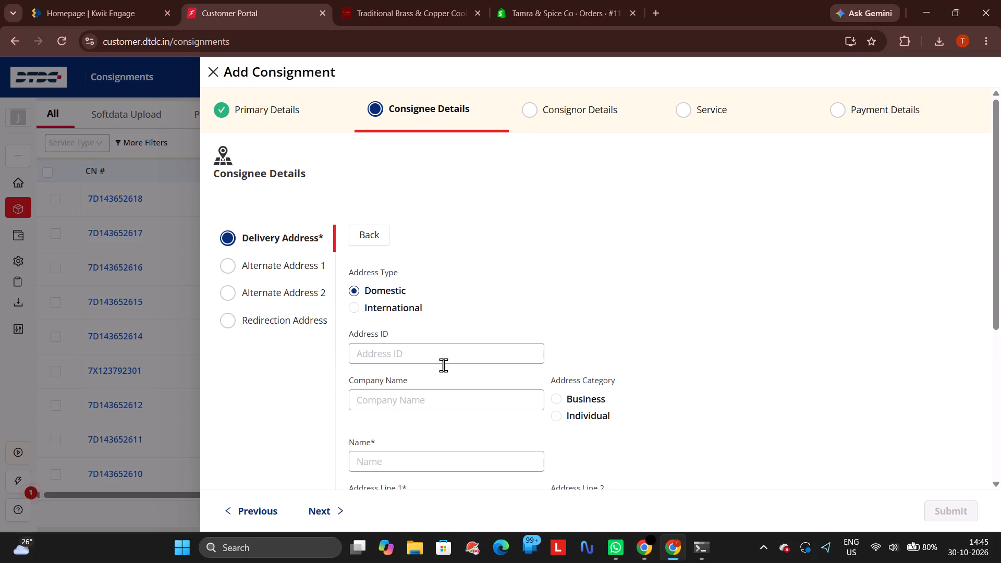
left_click(431, 472)
left_click(432, 461)
key("ctrl+v")
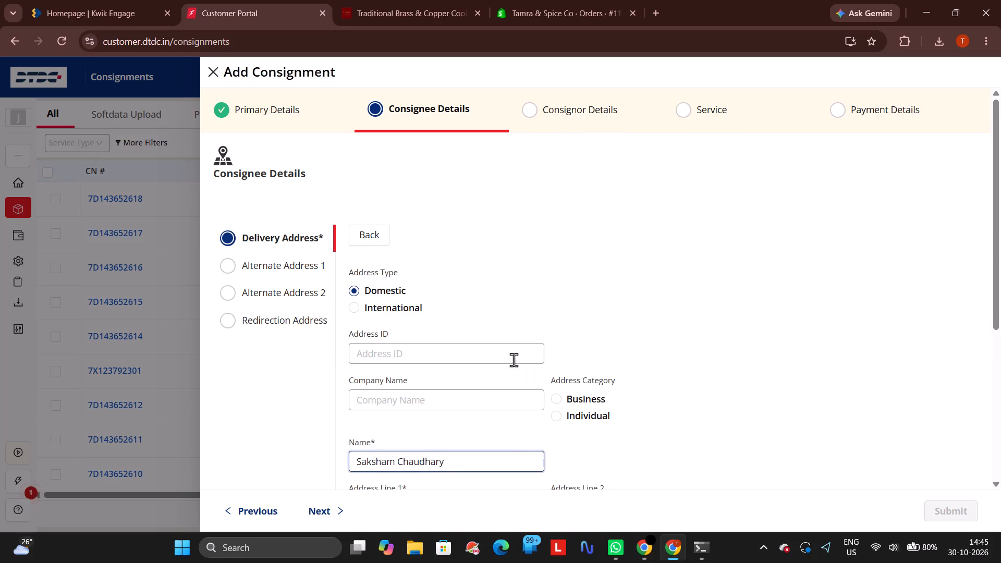
Move the Shopify order #1129 browser tab directly beside the DTDC Customer Portal tab.
scroll(542, 338, "down", 4)
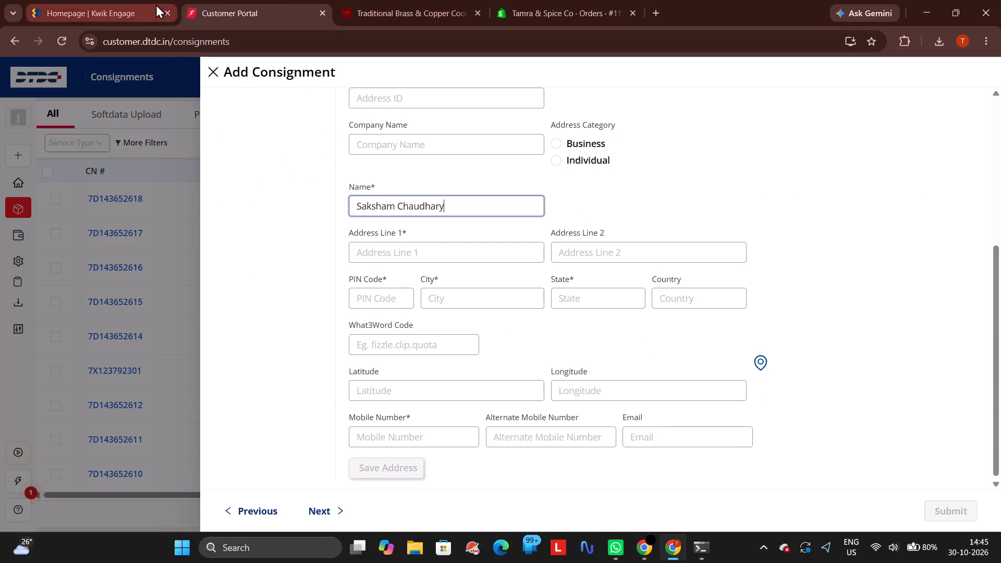
left_click(155, 2)
left_click(312, 0)
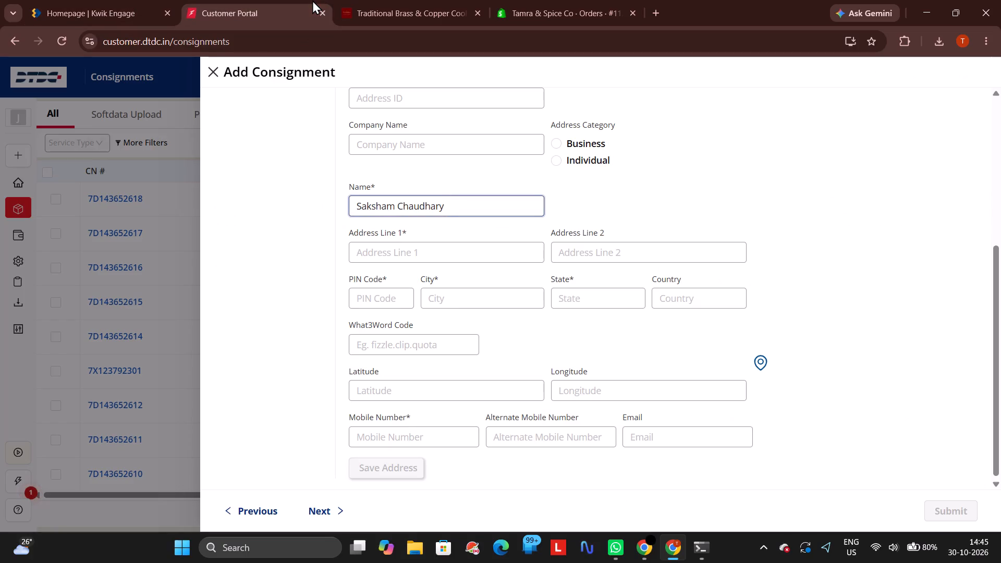
left_click_drag(534, 0, 415, 0)
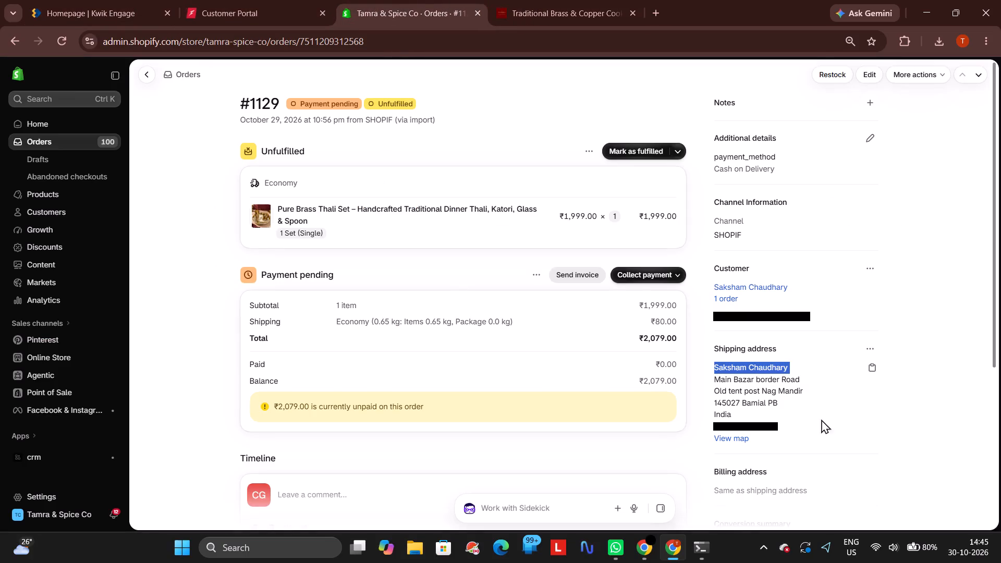
left_click_drag(725, 374, 728, 376)
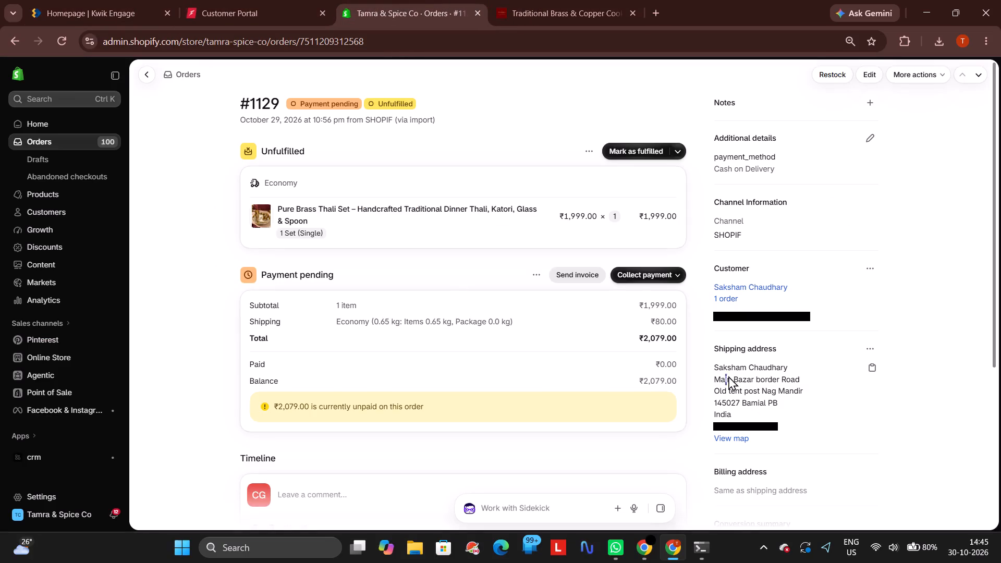
left_click_drag(728, 376, 776, 389)
left_click(723, 377)
left_click_drag(723, 377, 753, 383)
left_click_drag(753, 383, 805, 388)
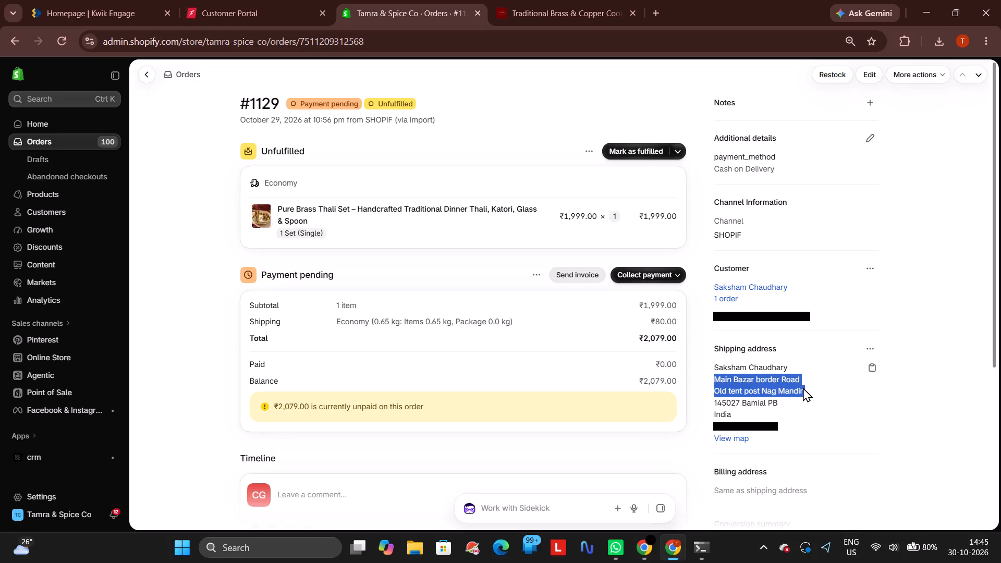
key("ctrl+c")
key("ctrl+c")
key("ctrl+c")
key("ctrl+c")
left_click(244, 0)
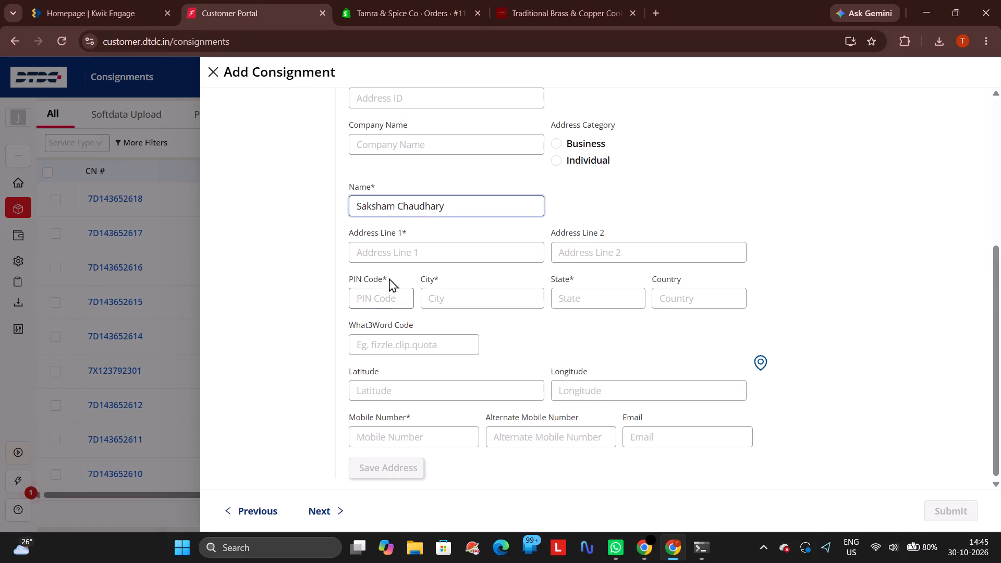
left_click(399, 252)
key("ctrl+v")
left_click(393, 0)
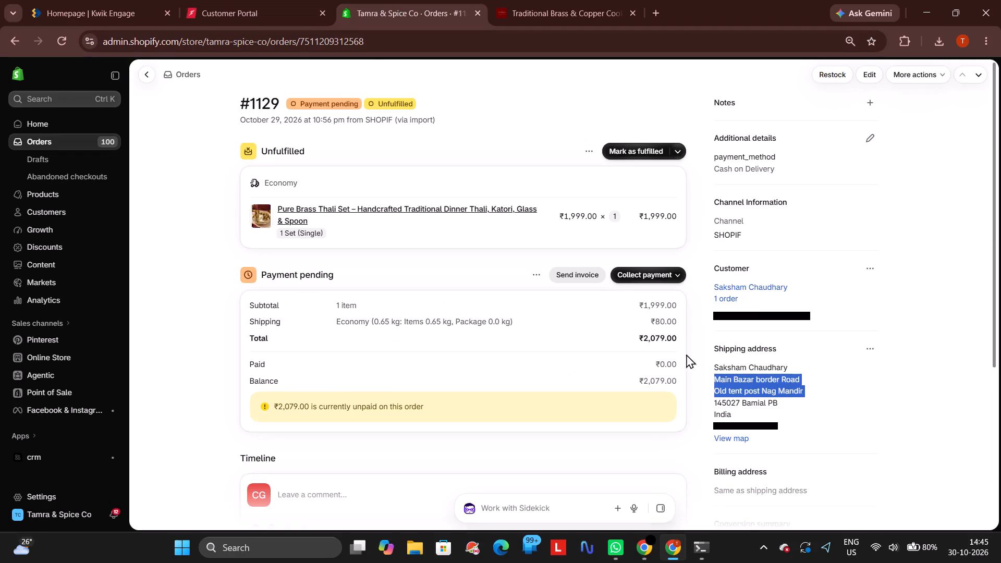
double_click(719, 399)
key("ctrl+c")
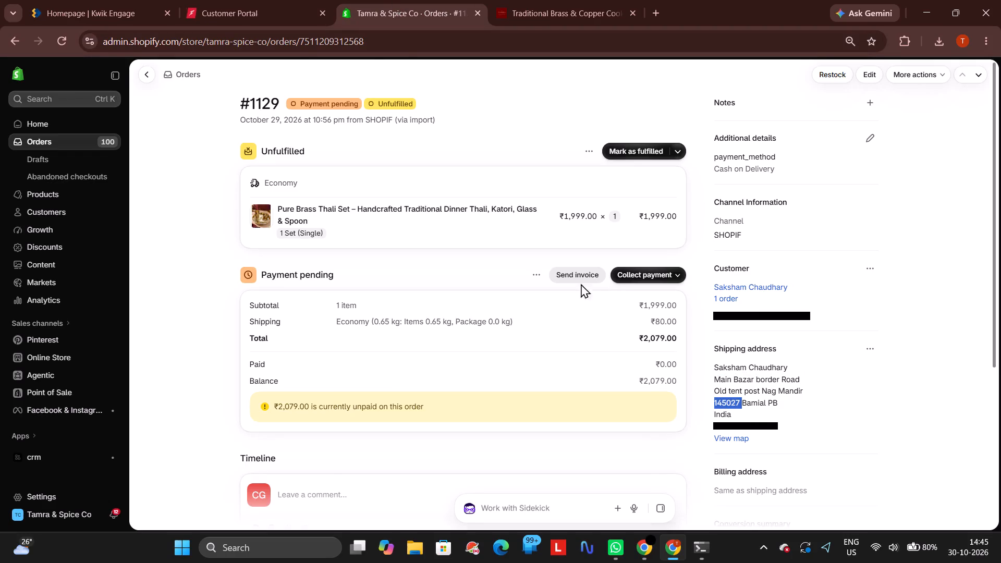
left_click(238, 0)
left_click(369, 304)
key("ctrl+v")
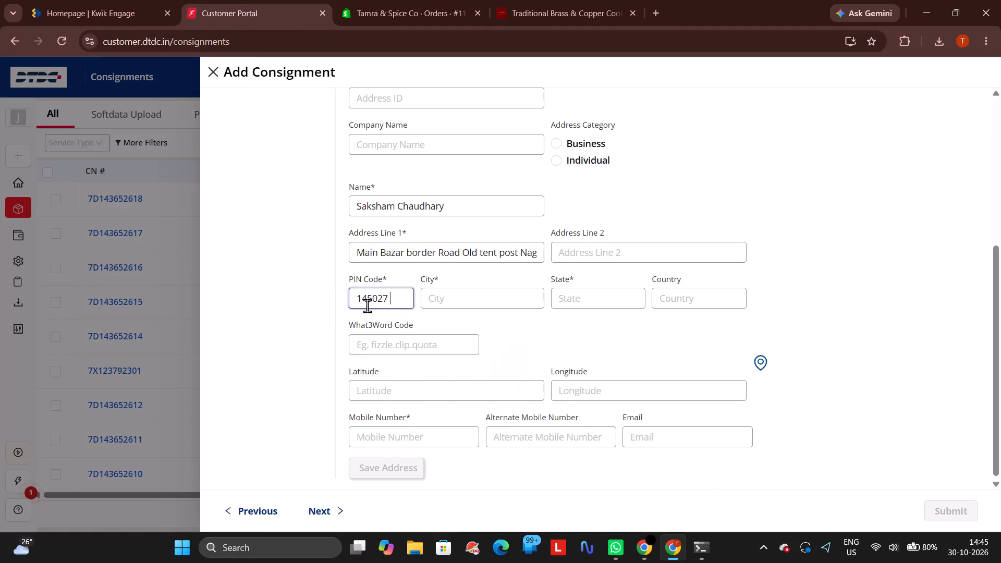
left_click(339, 297)
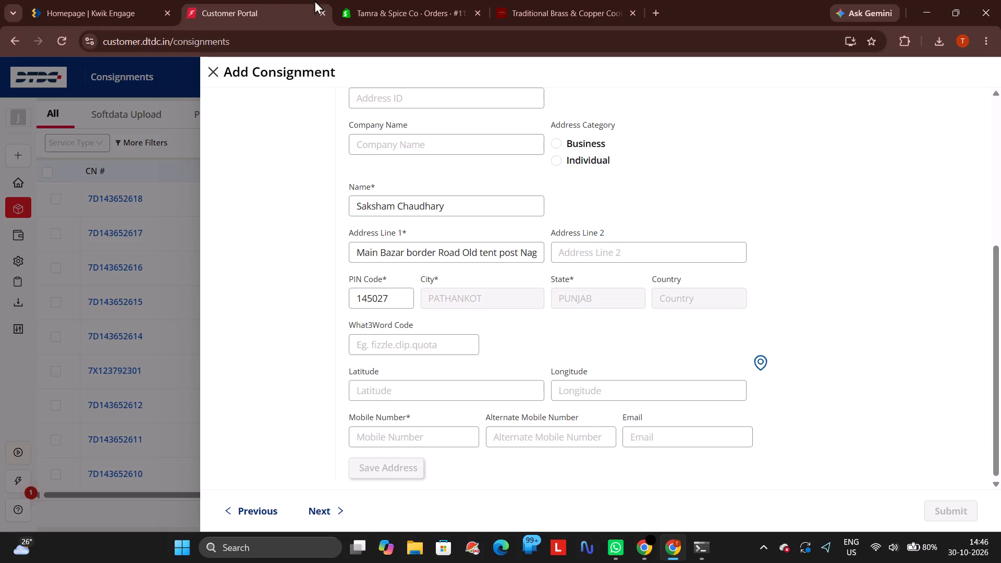
left_click(381, 0)
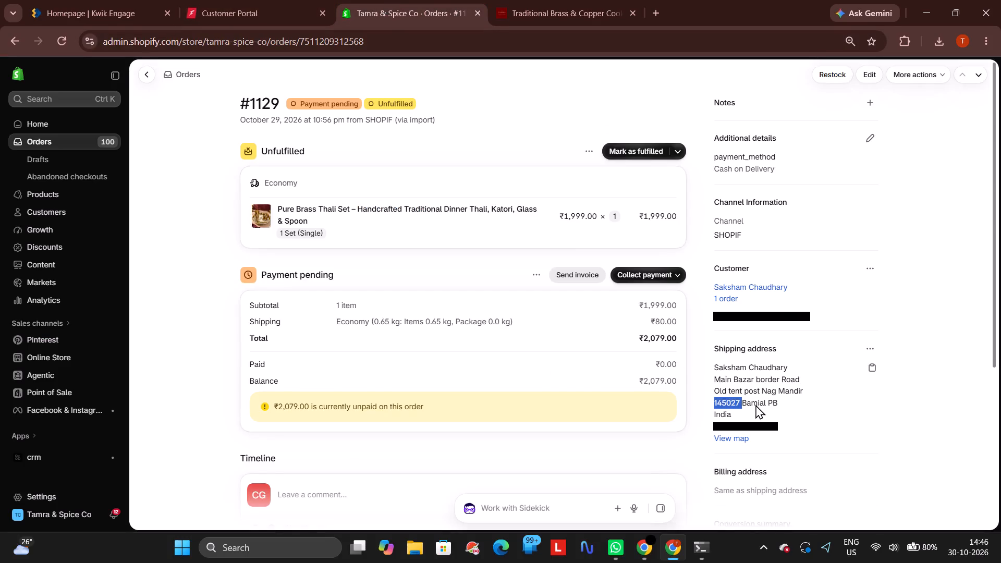
double_click(755, 402)
key("ctrl+c")
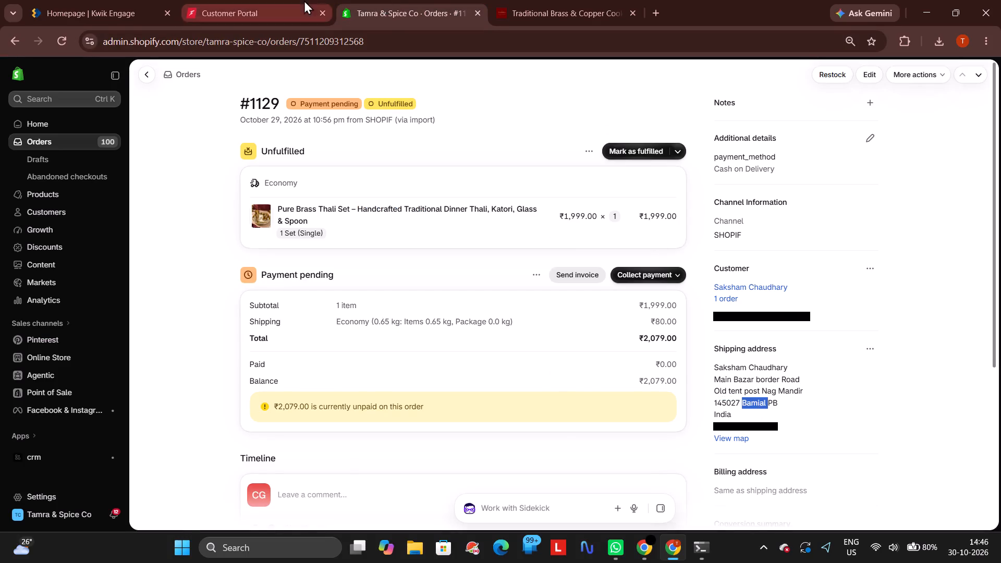
left_click(304, 0)
left_click_drag(536, 257, 577, 243)
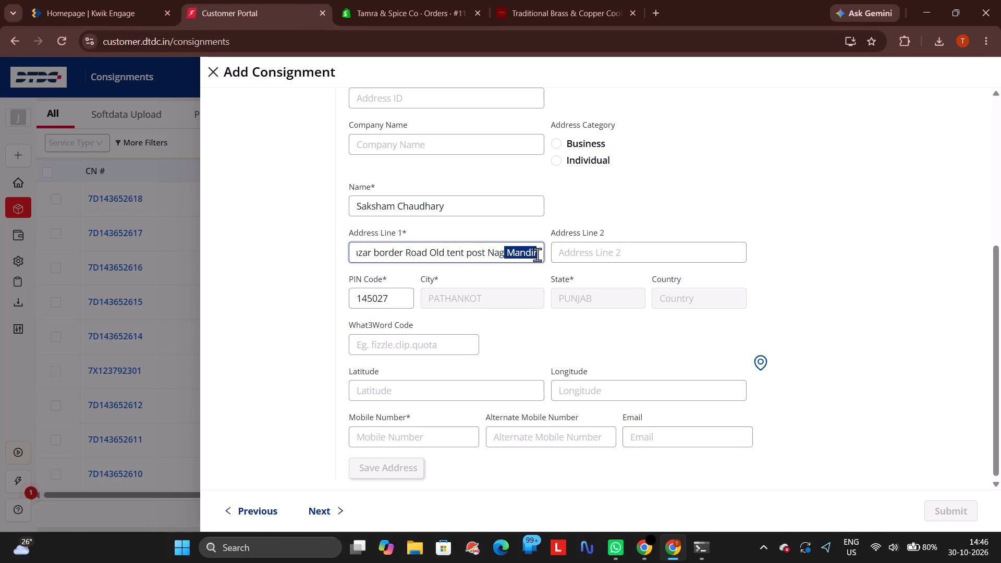
left_click(537, 254)
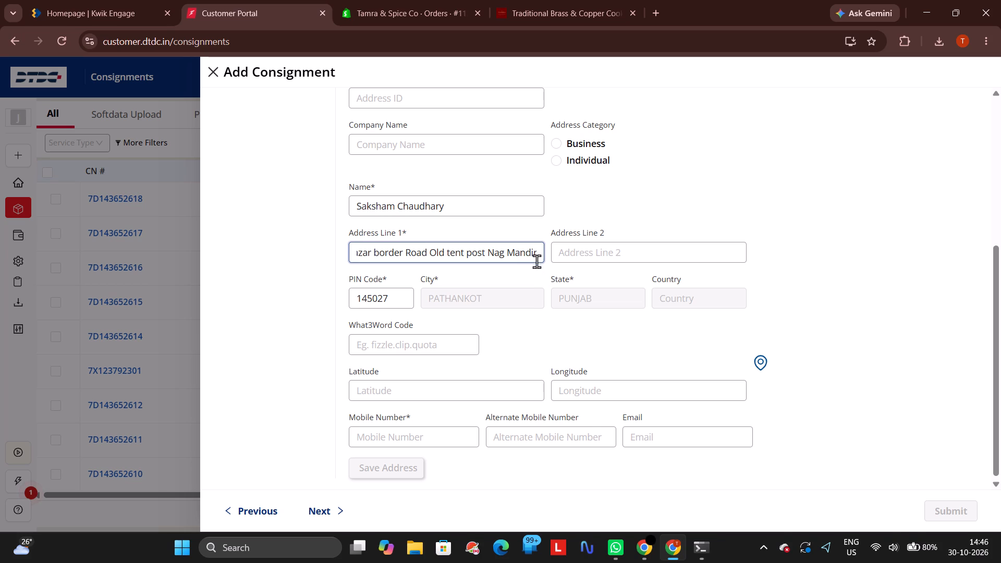
left_click(534, 256)
key("Right")
key("Right")
key("comma")
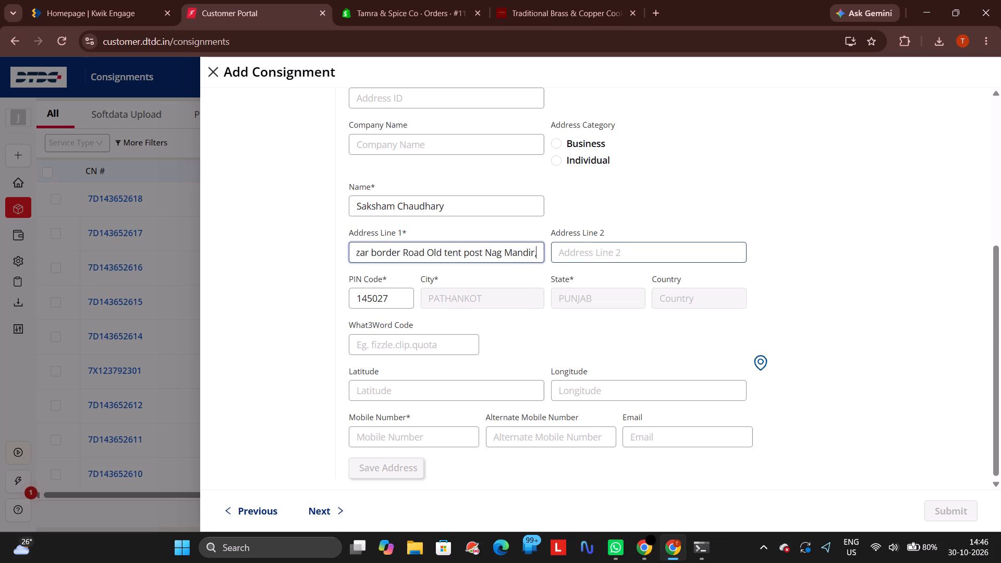
key("space")
key("ctrl+v")
left_click(420, 0)
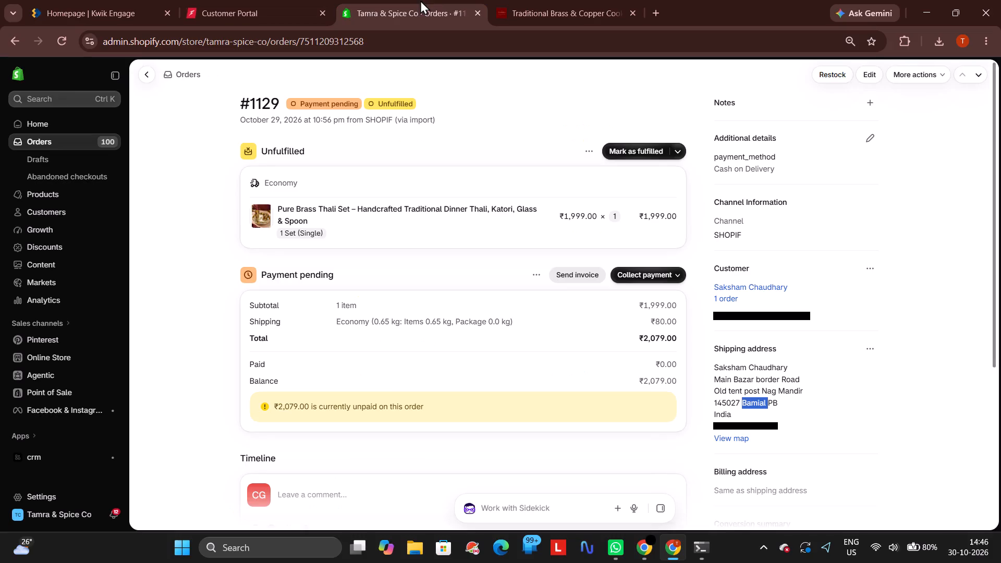
left_click_drag(727, 429, 734, 427)
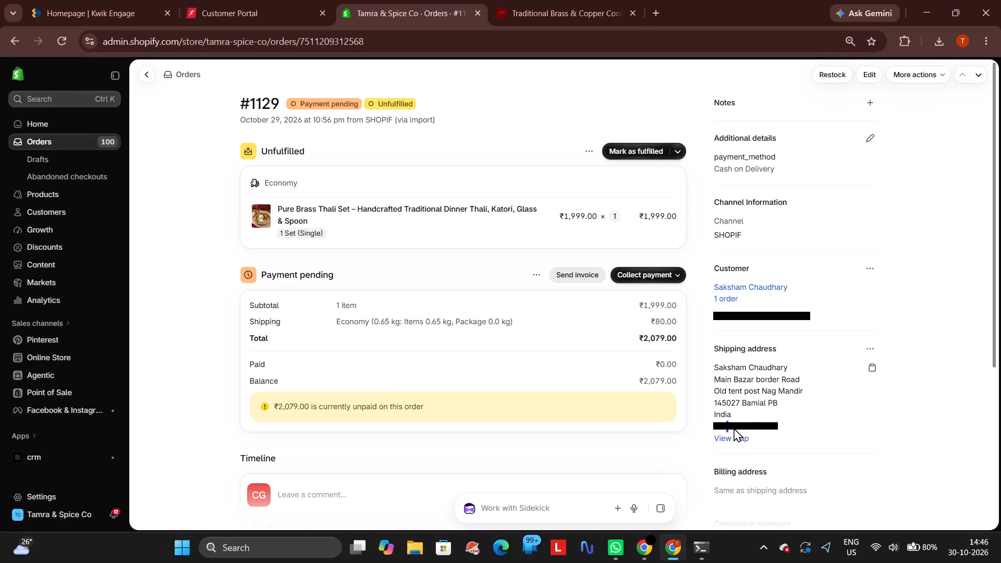
left_click_drag(734, 427, 749, 430)
left_click(749, 430)
double_click(739, 428)
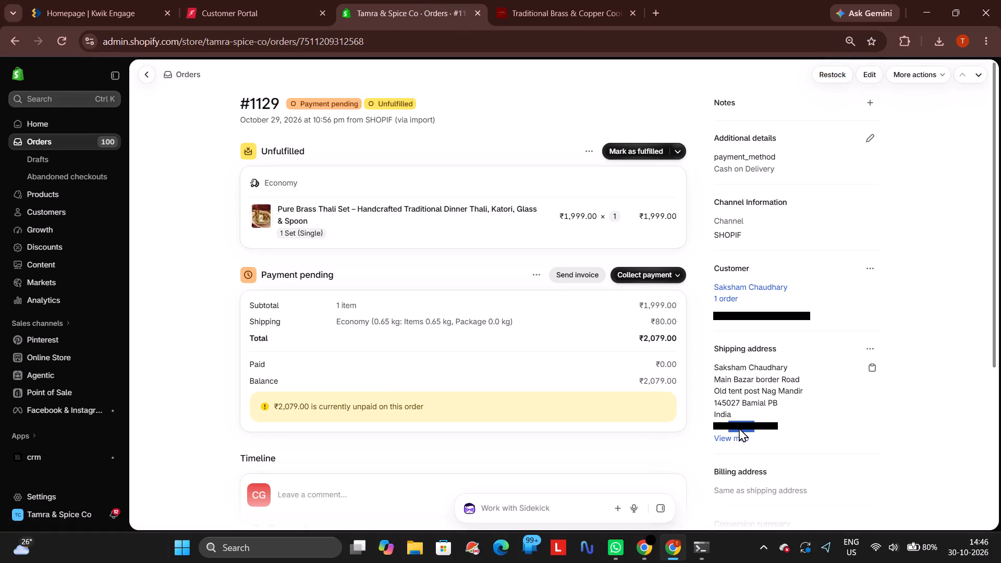
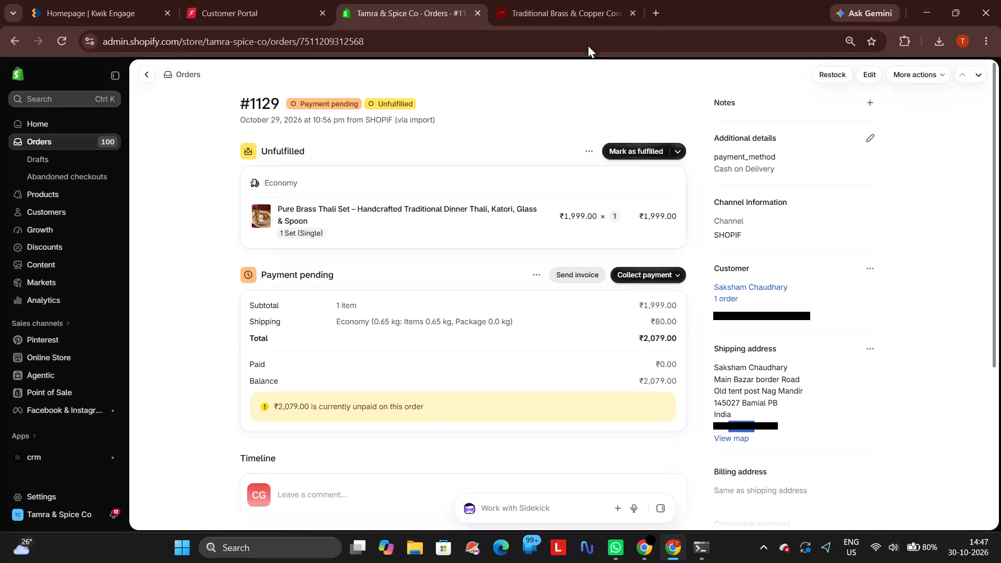
Enter the copied first part of the recipient's phone number in the Mobile Number of the DTDC delivery address, without a trailing space.
left_click(229, 0)
left_click(385, 421)
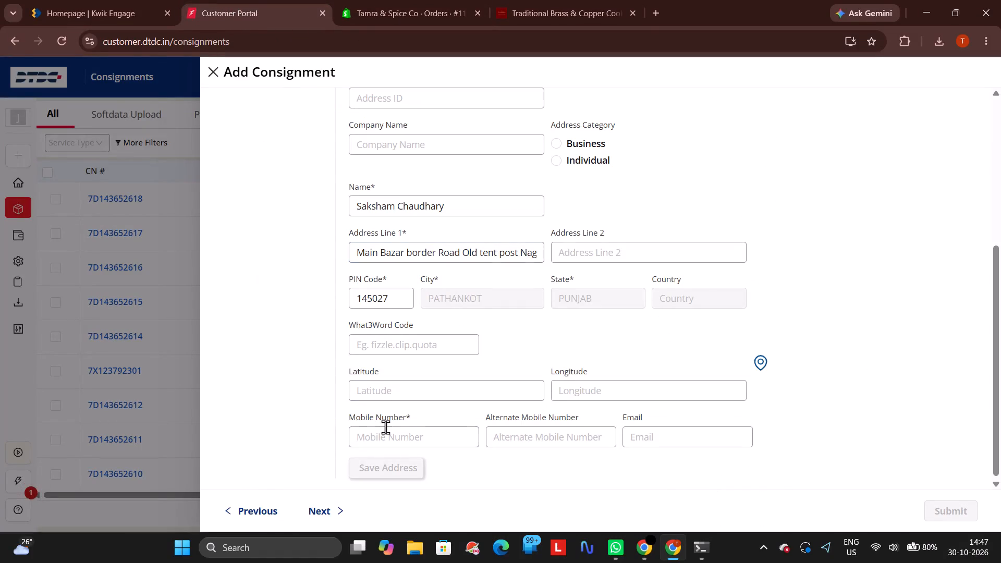
left_click(385, 427)
left_click(369, 340)
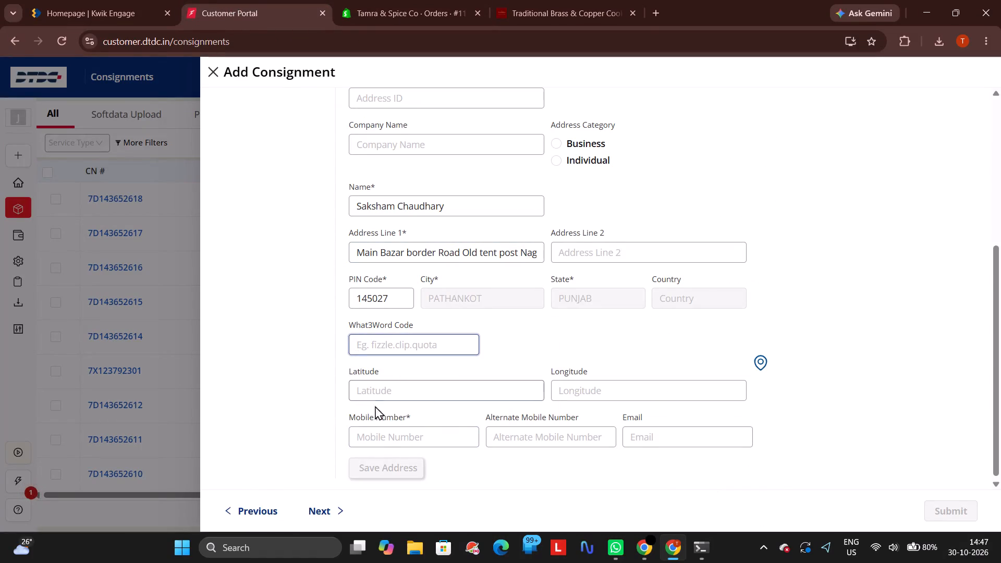
left_click(387, 445)
key("ctrl+v")
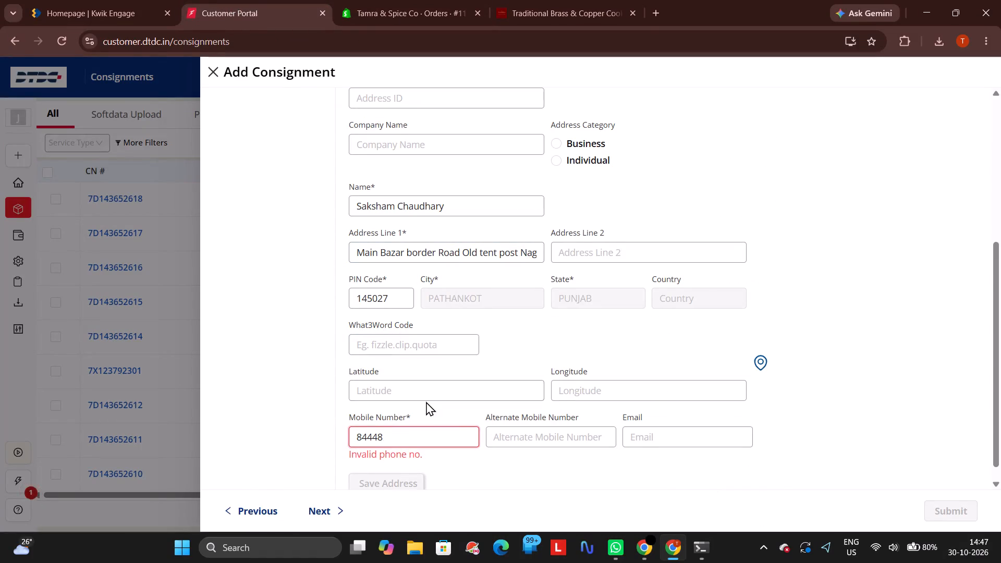
key("BackSpace")
left_click(347, 0)
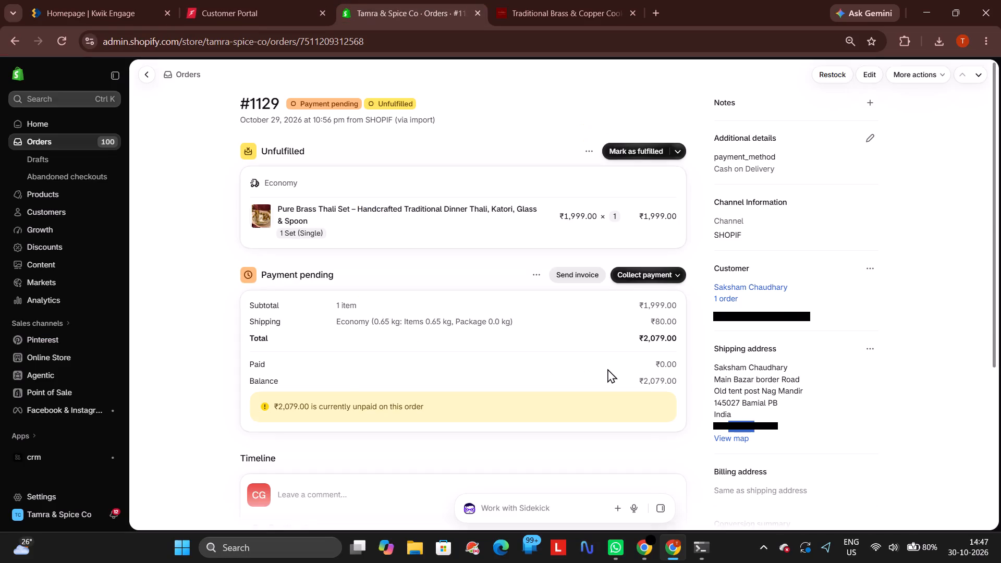
left_click(756, 426)
left_click_drag(754, 426, 783, 427)
left_click_drag(783, 427, 798, 427)
key("ctrl+c")
left_click(272, 0)
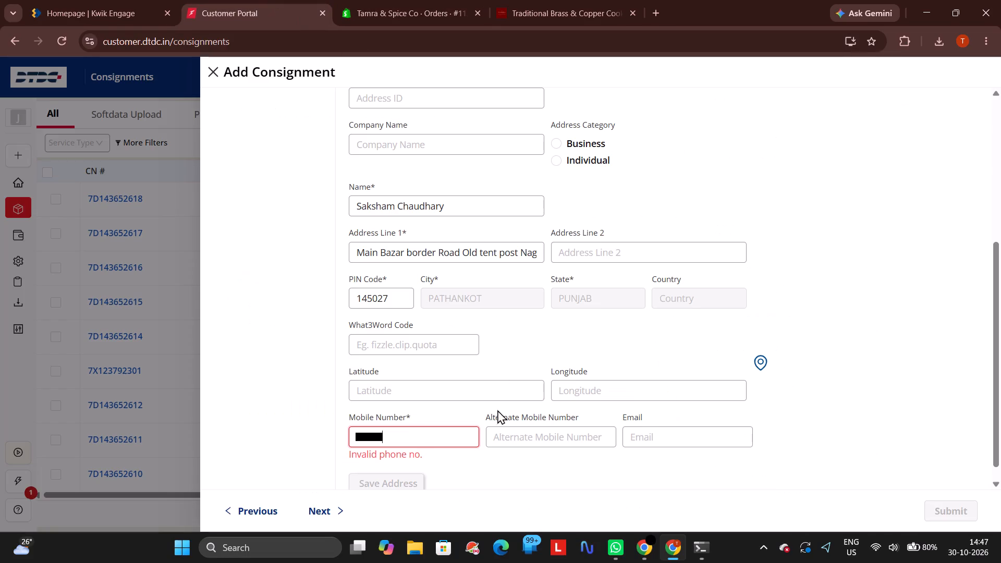
key("ctrl+v")
left_click(399, 463)
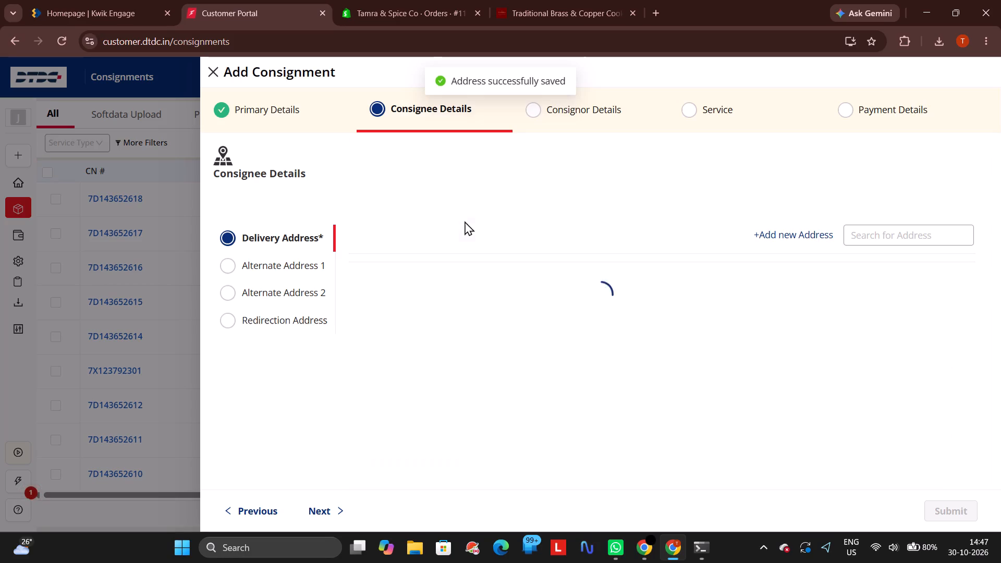
Select the newly saved recipient address as the delivery address and continue to the consignor details.
left_click(441, 310)
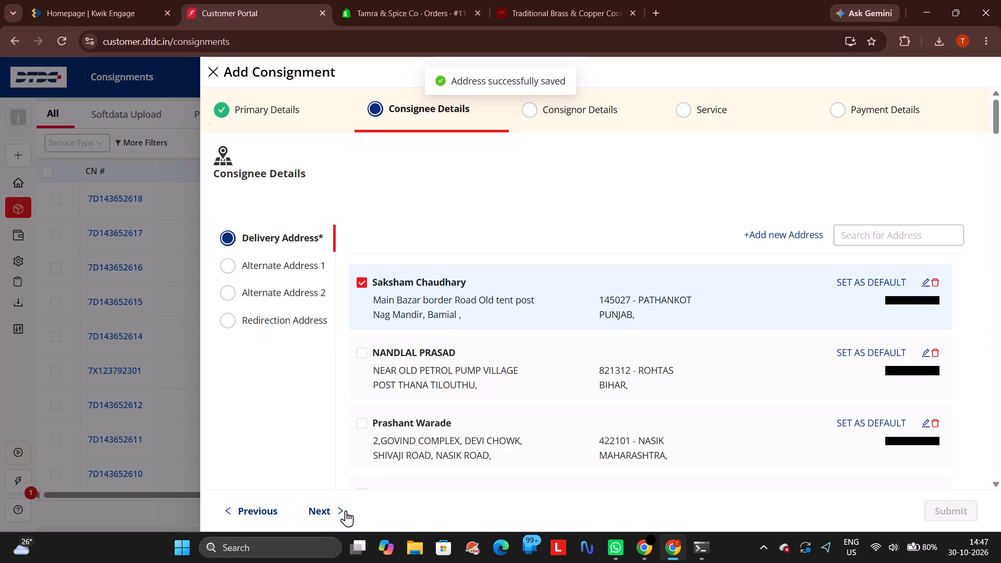
left_click(318, 504)
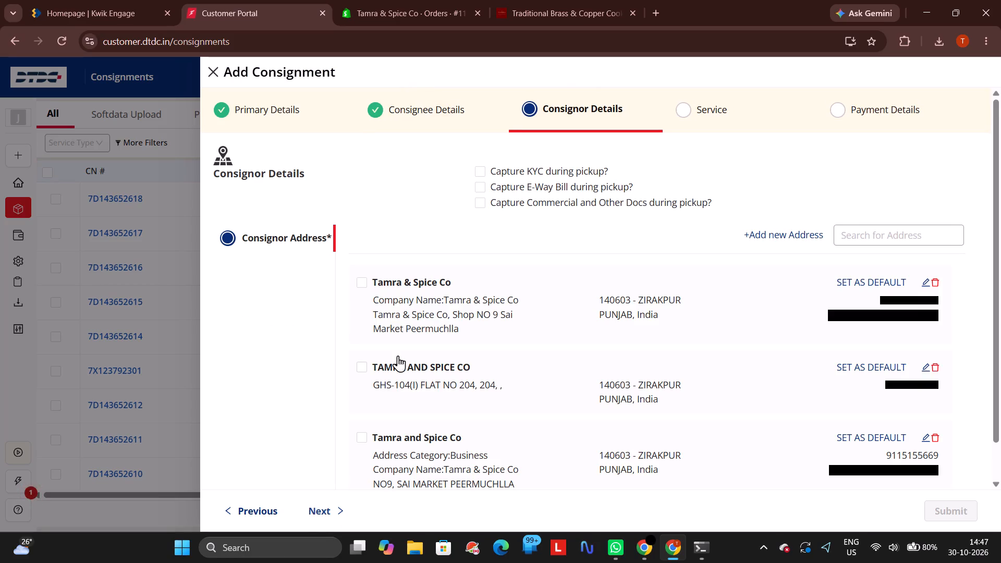
Select the "Tamra & Spice Co" address as the consignor address and continue to the service details.
left_click(410, 311)
left_click(328, 521)
left_click(335, 505)
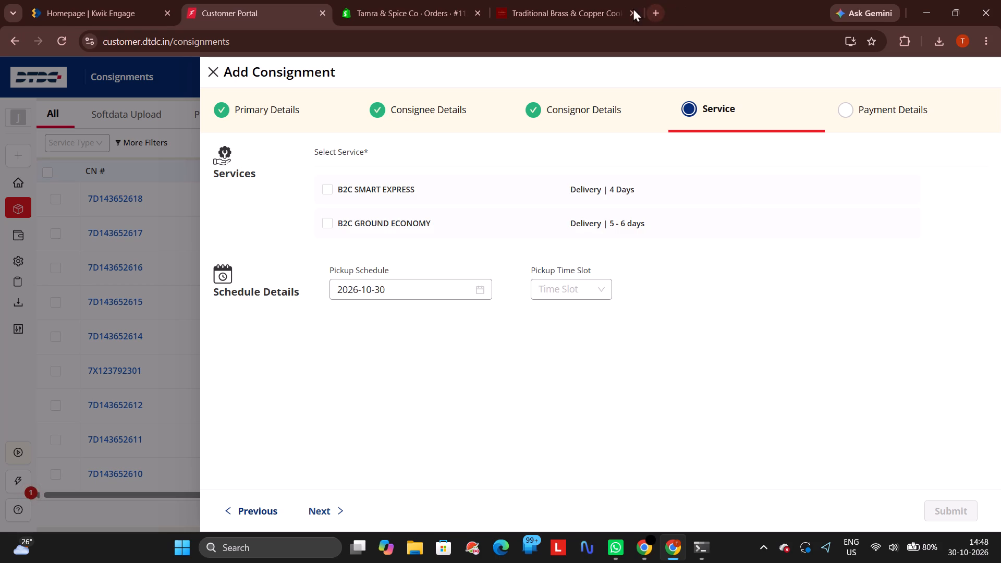
Choose B2C SMART EXPRESS with the 14:00 - 16:00 pickup time slot and continue to the payment details.
left_click(443, 195)
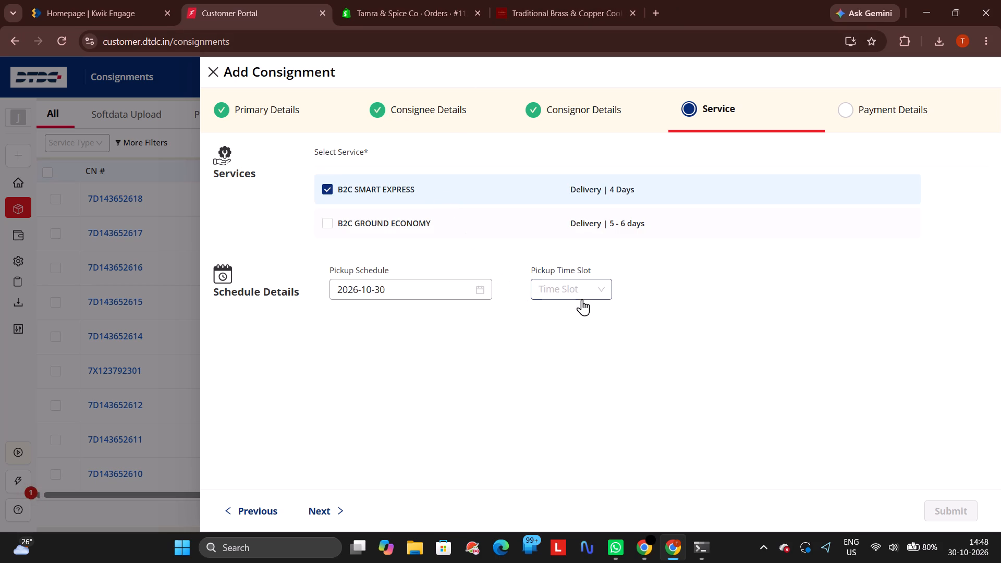
left_click(574, 296)
left_click(584, 316)
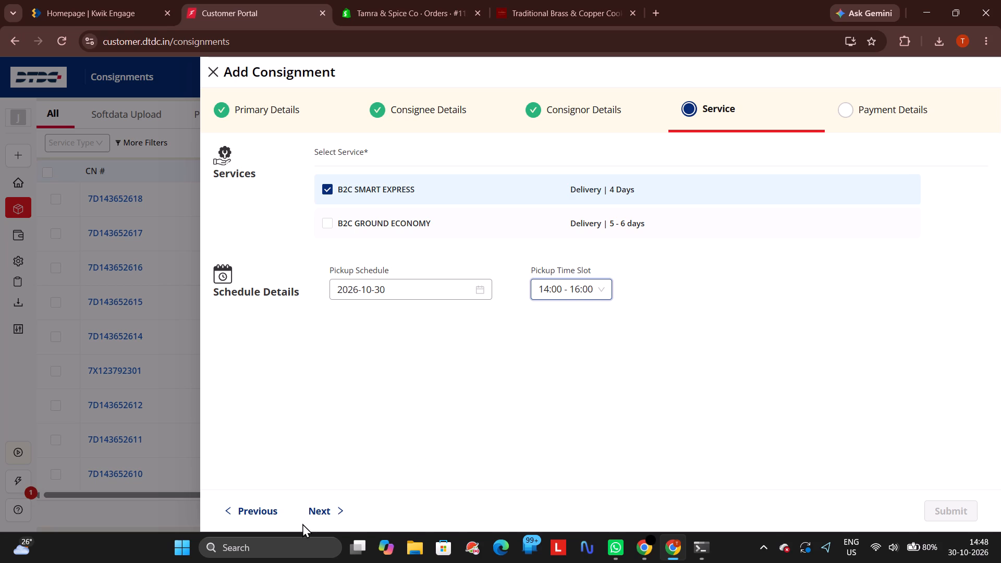
left_click(322, 505)
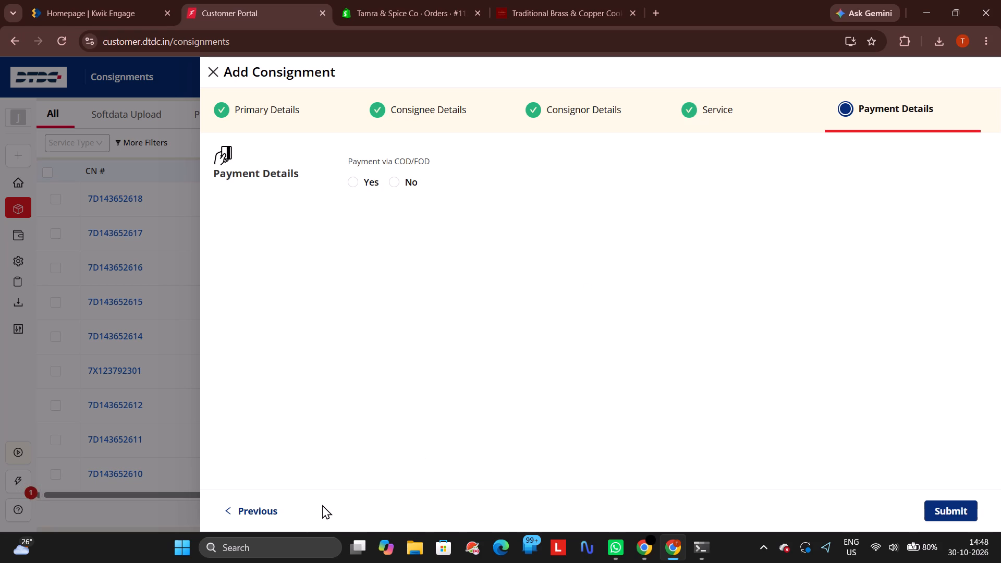
Enable payment via COD/FOD with an amount of 1999 INR in Cash mode and submit the consignment.
left_click(364, 180)
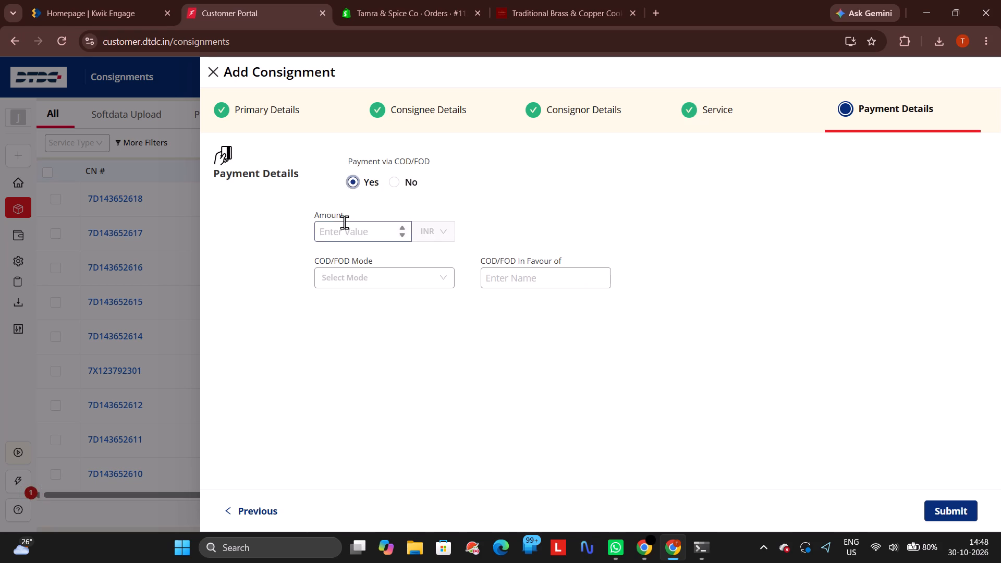
left_click(344, 222)
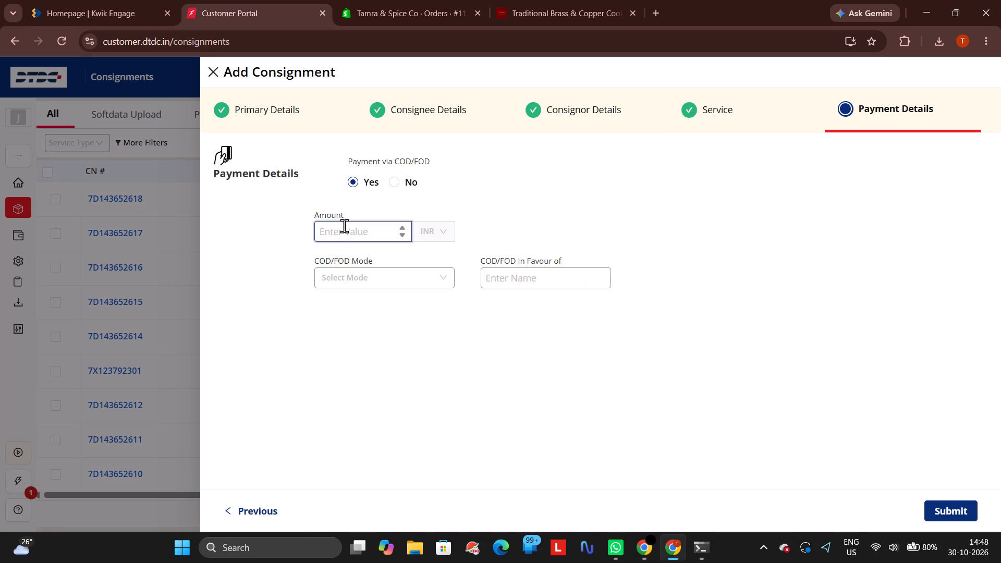
type("1999")
left_click(344, 271)
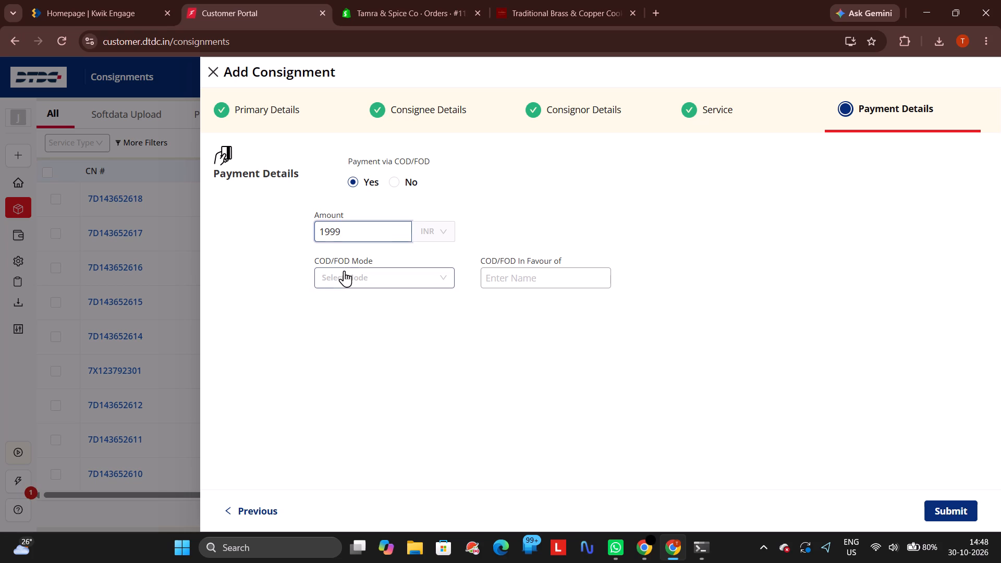
left_click(366, 306)
left_click(958, 510)
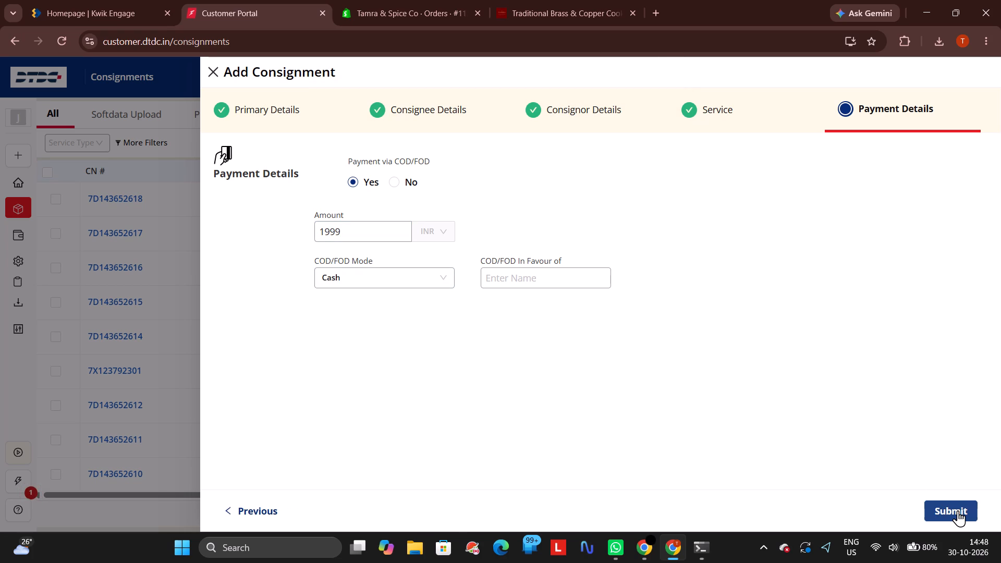
Return to the Consignee Details and start adding a new delivery address.
left_click(409, 120)
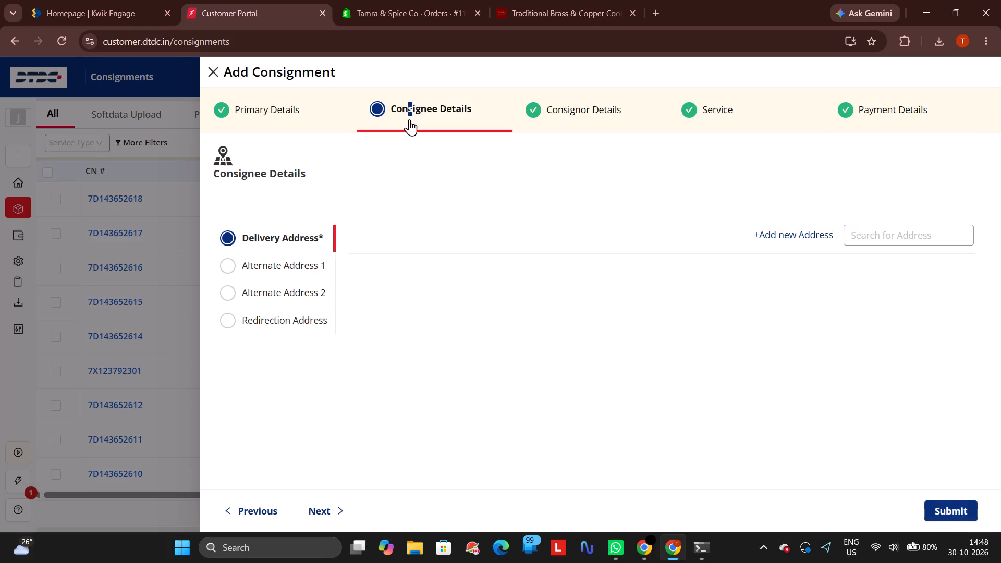
left_click(778, 231)
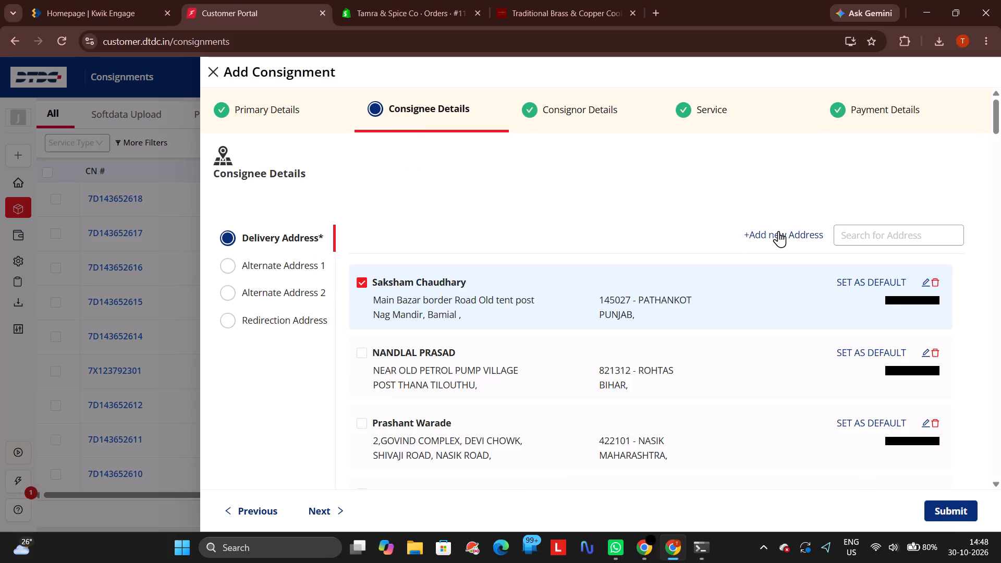
left_click(778, 231)
left_click(436, 0)
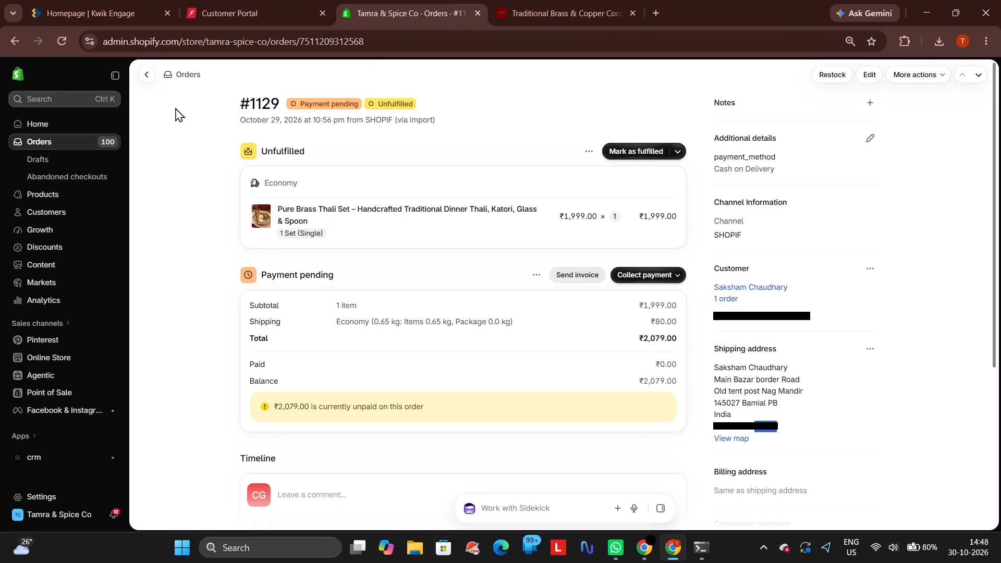
left_click(146, 79)
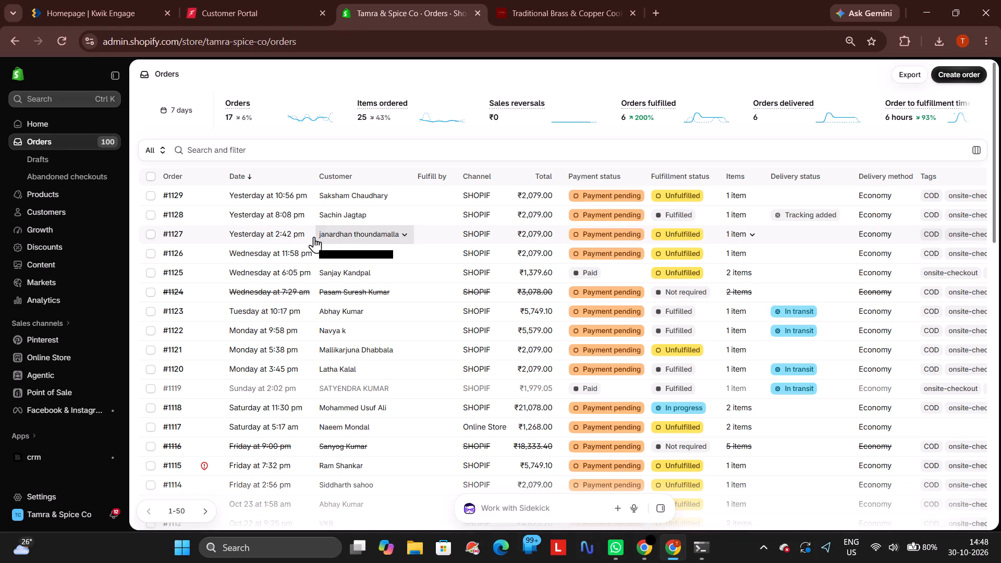
left_click(338, 229)
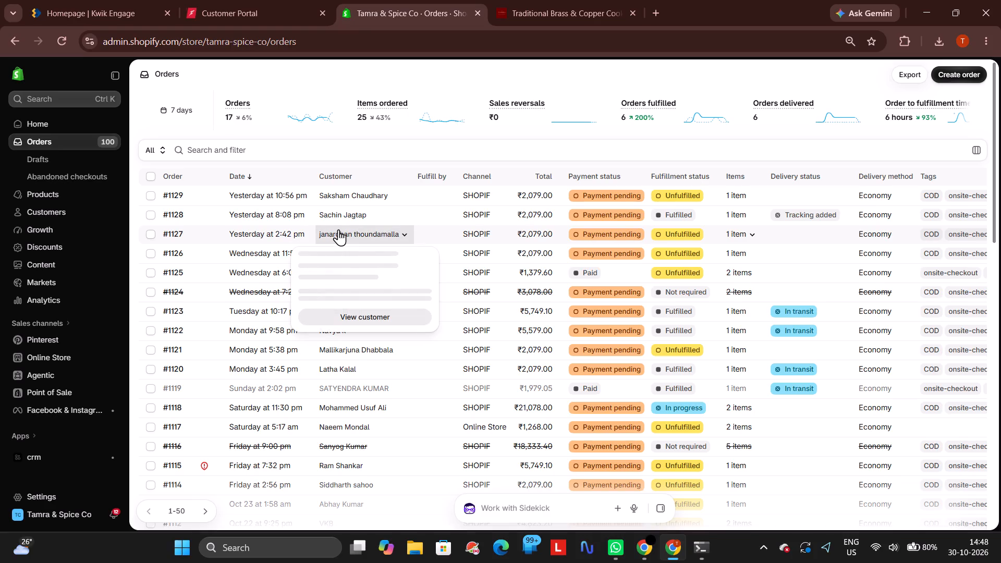
left_click(286, 225)
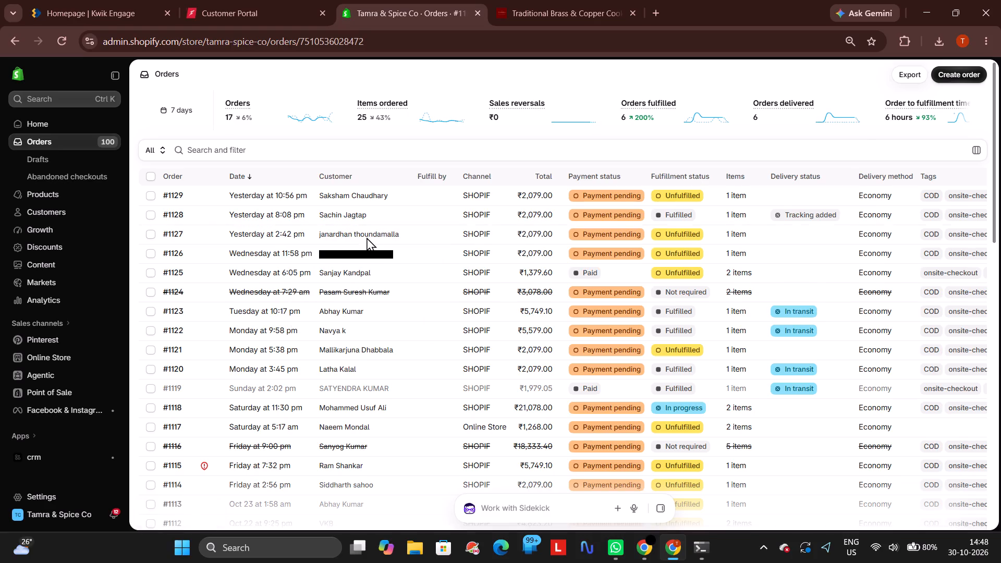
left_click_drag(711, 365, 728, 360)
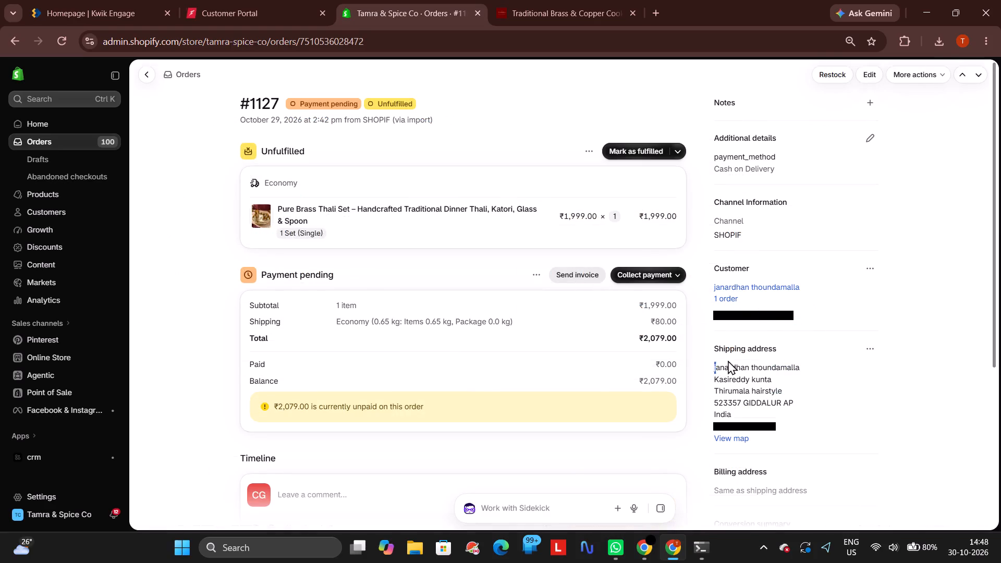
left_click_drag(728, 360, 810, 363)
key("ctrl+c")
key("ctrl+c")
key("ctrl+c")
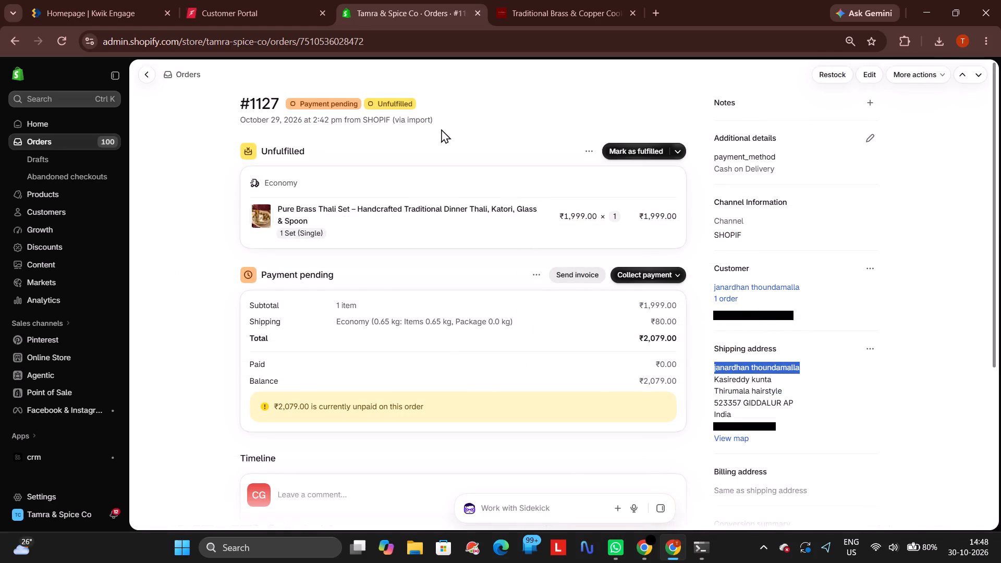
left_click(281, 0)
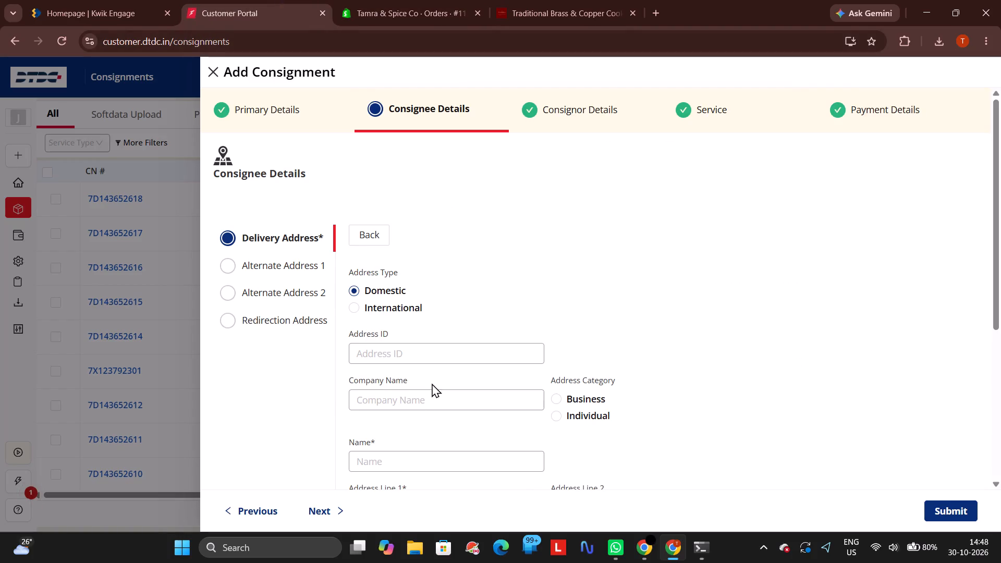
left_click(428, 406)
left_click(394, 460)
key("ctrl+v")
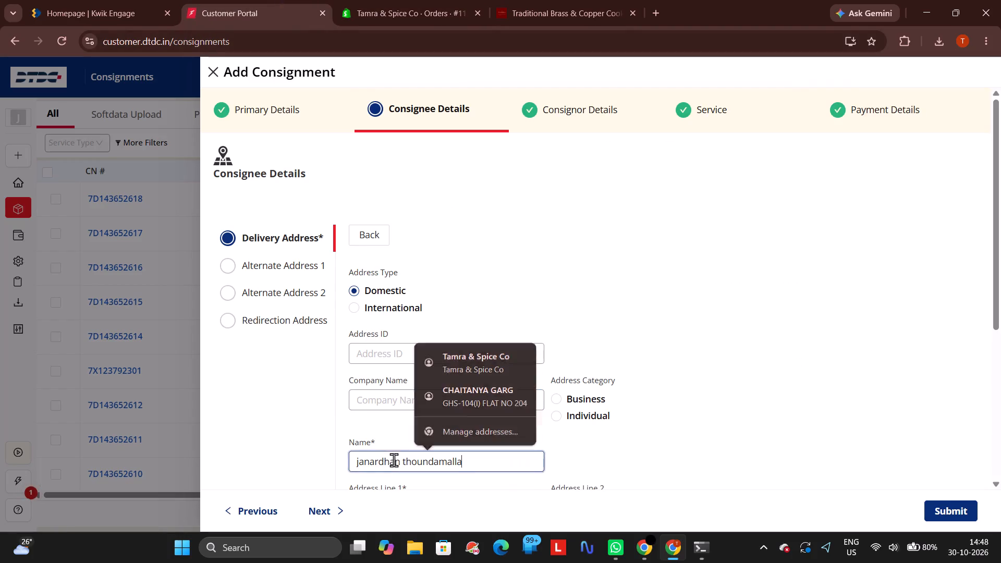
left_click(378, 0)
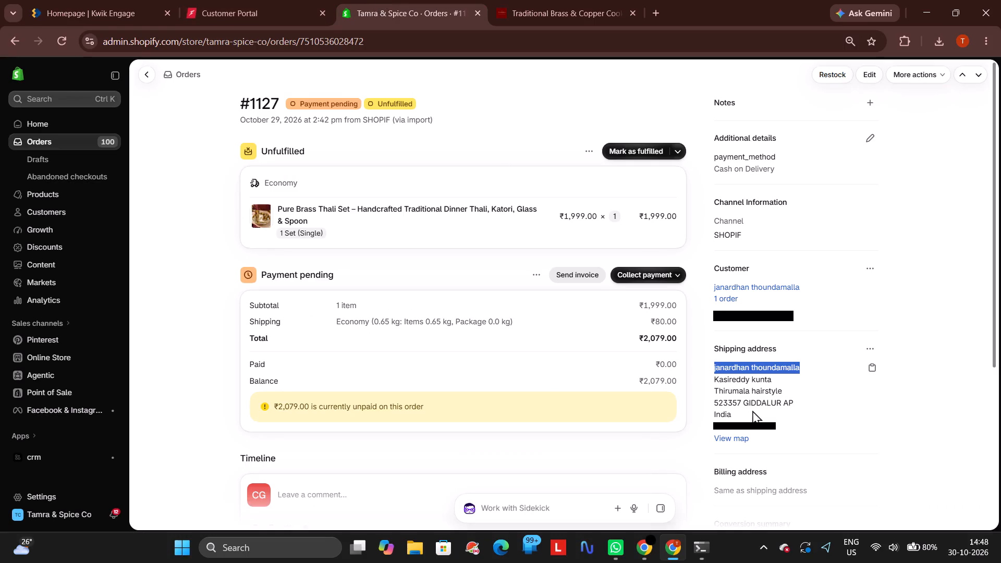
left_click_drag(711, 377, 795, 395)
key("ctrl+c")
left_click(277, 0)
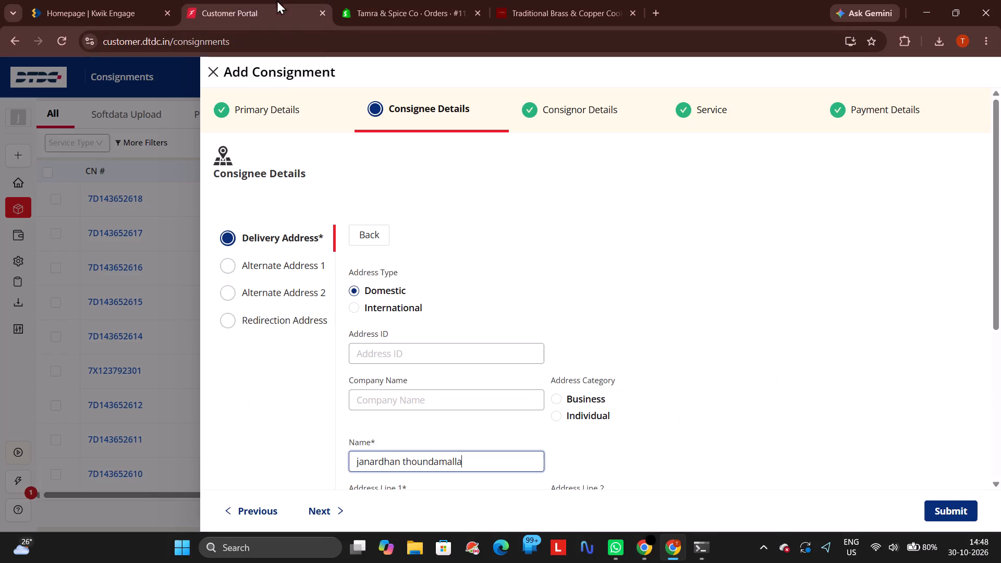
scroll(418, 376, "down", 5)
left_click(418, 299)
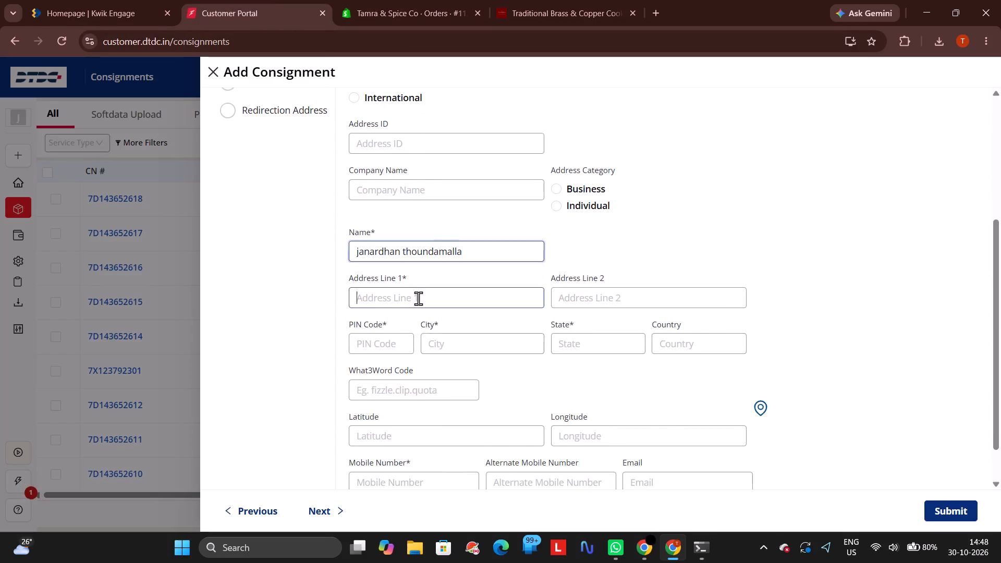
key("ctrl+v")
key("comma")
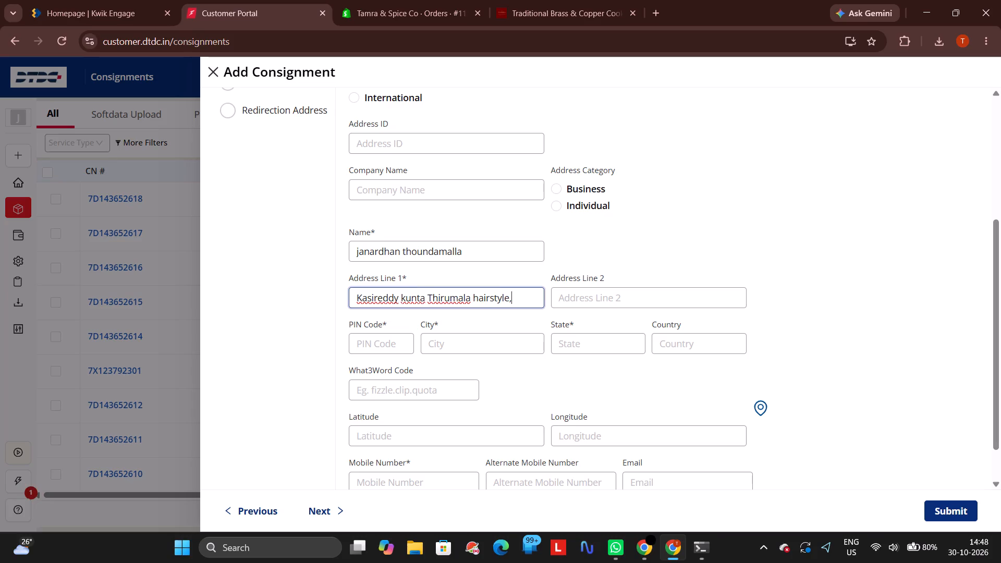
left_click(328, 0)
left_click(363, 0)
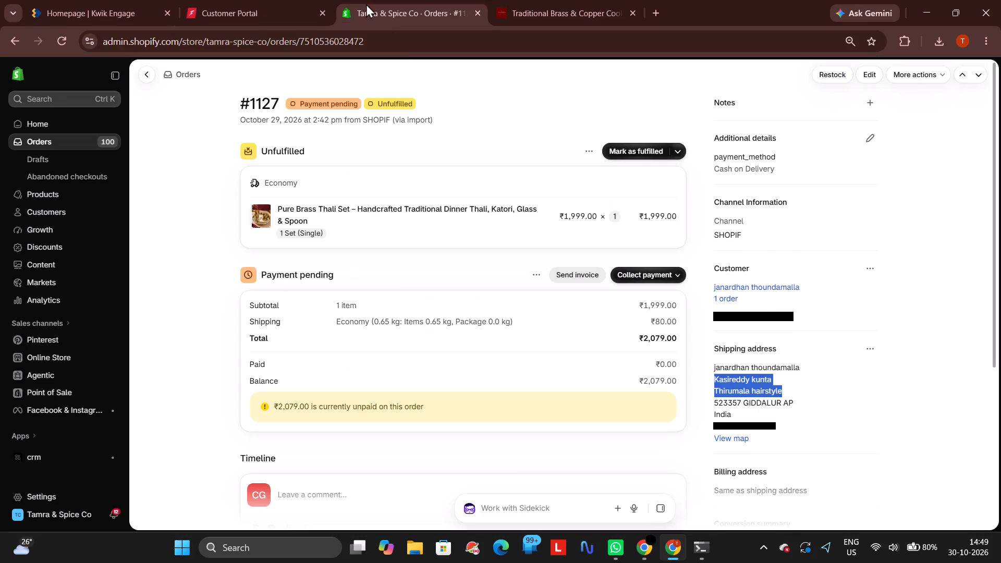
left_click(755, 403)
left_click_drag(755, 403, 765, 401)
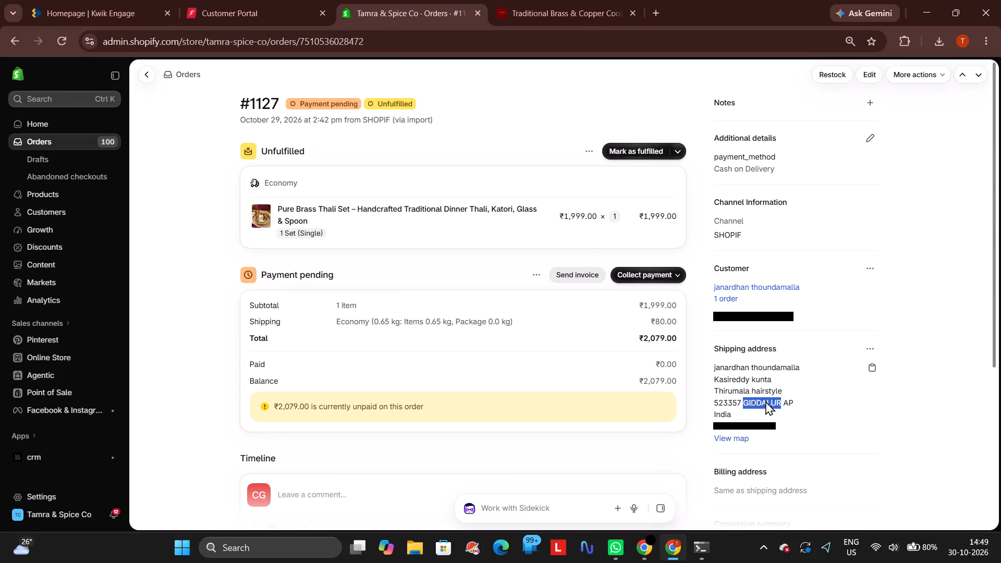
left_click_drag(765, 401, 800, 404)
key("ctrl+c")
left_click(248, 0)
key("ctrl+v")
left_click(324, 0)
left_click(390, 0)
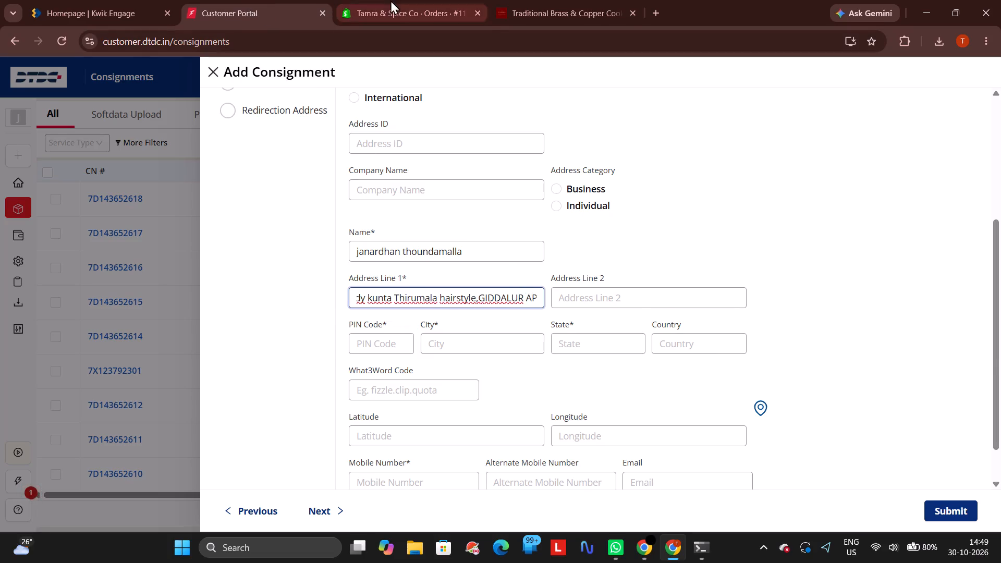
double_click(736, 424)
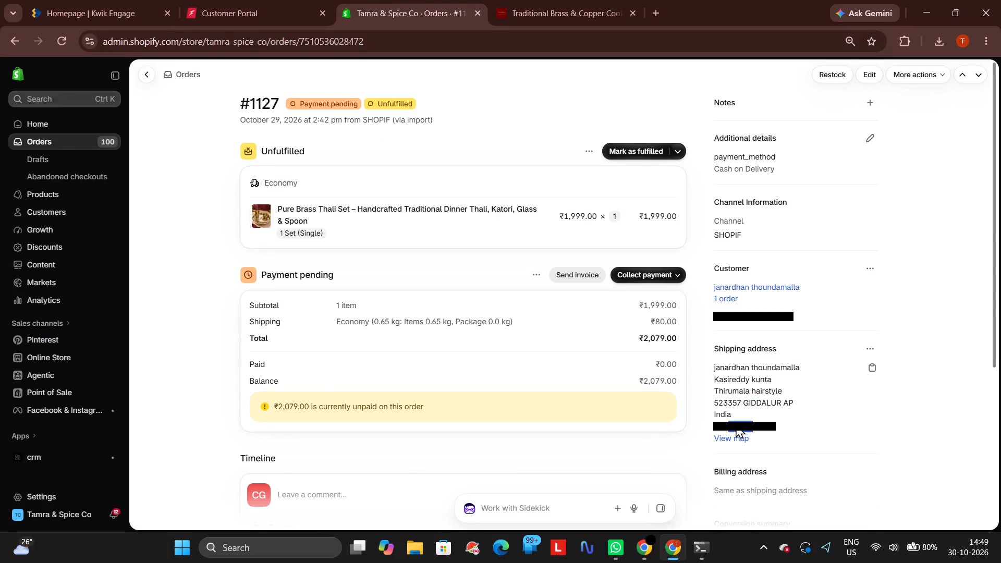
key("ctrl+c")
left_click(334, 0)
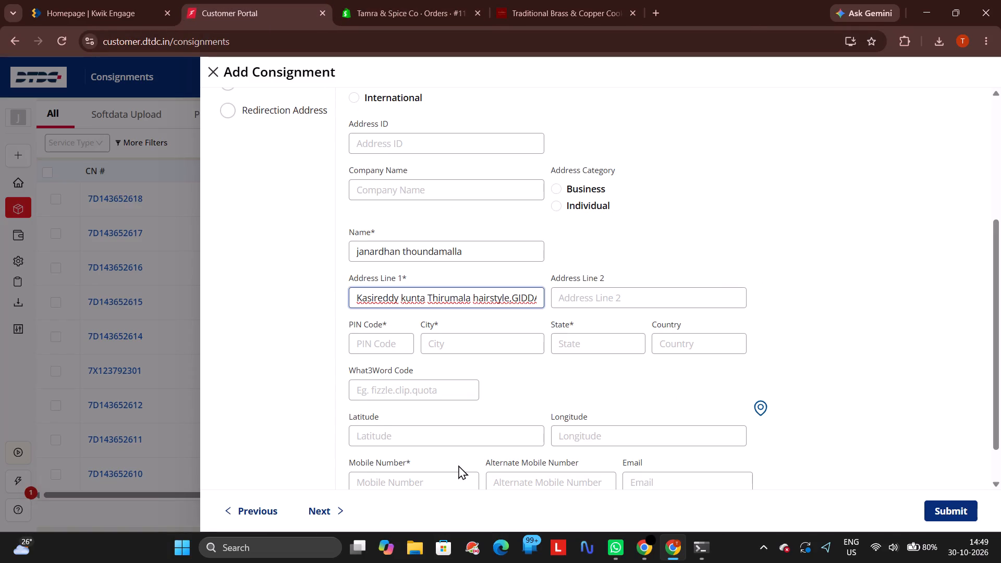
left_click(424, 474)
key("ctrl+v")
key("BackSpace")
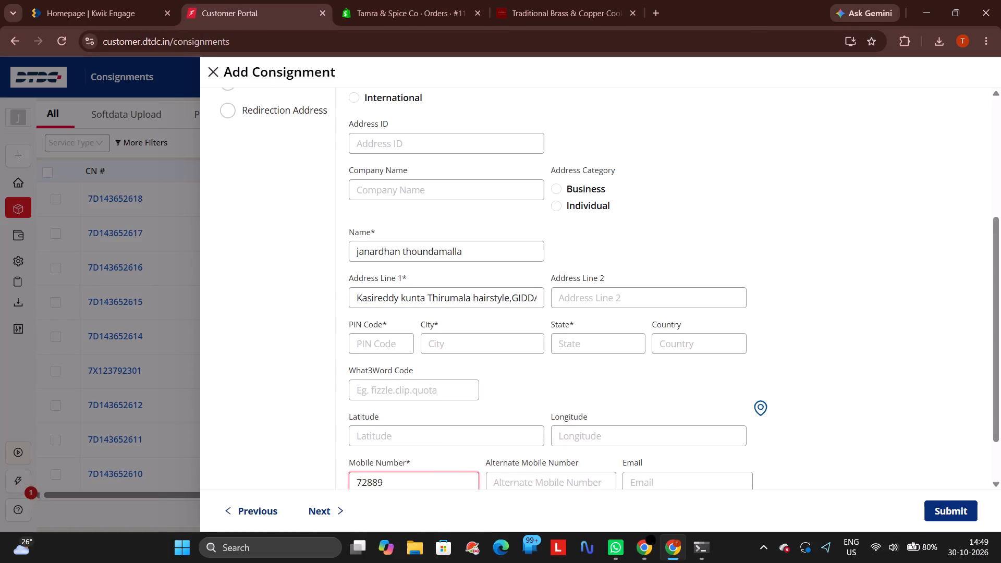
left_click(393, 0)
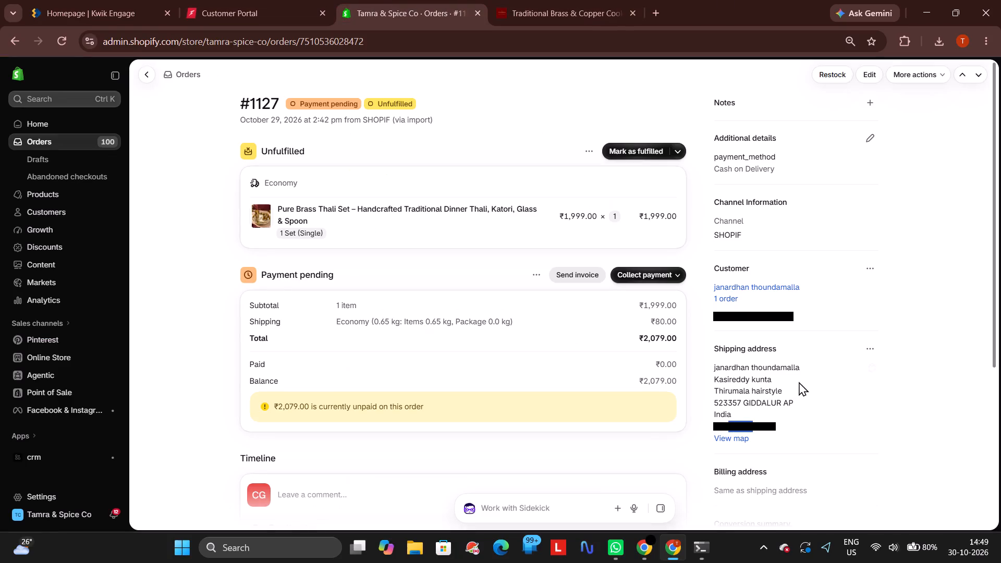
left_click_drag(785, 432, 753, 424)
key("ctrl+c")
left_click(242, 0)
key("ctrl+v")
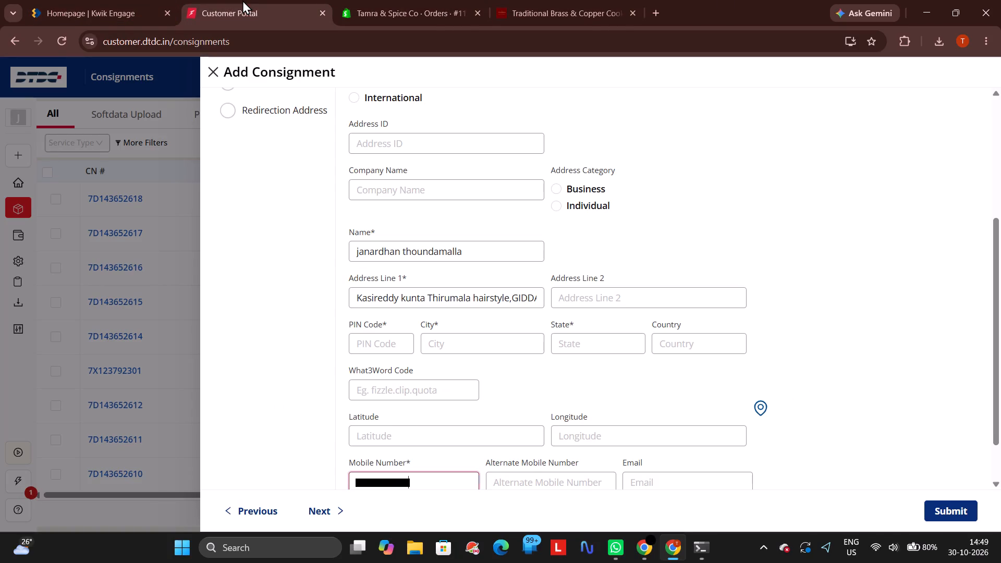
scroll(450, 339, "down", 5)
left_click(495, 474)
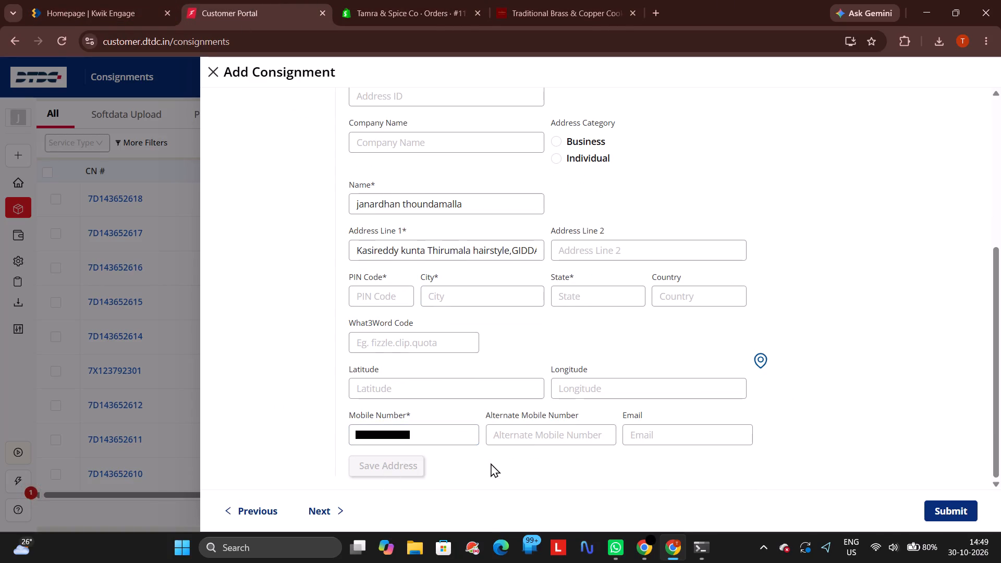
Copy the postal code from order #1127's shipping address into the PIN Code of the new DTDC delivery address.
left_click(437, 0)
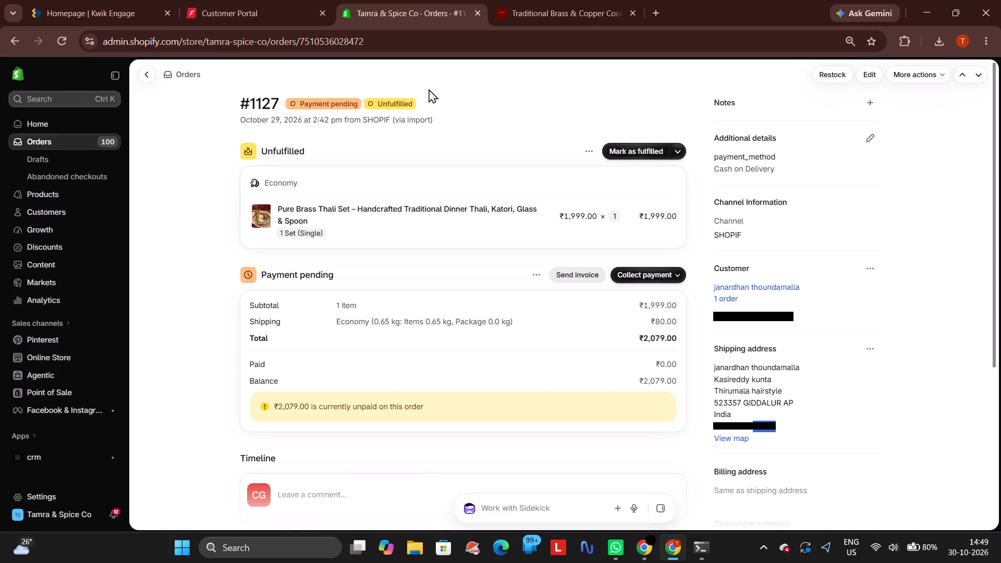
double_click(724, 405)
key("ctrl+c")
left_click_drag(263, 0, 271, 6)
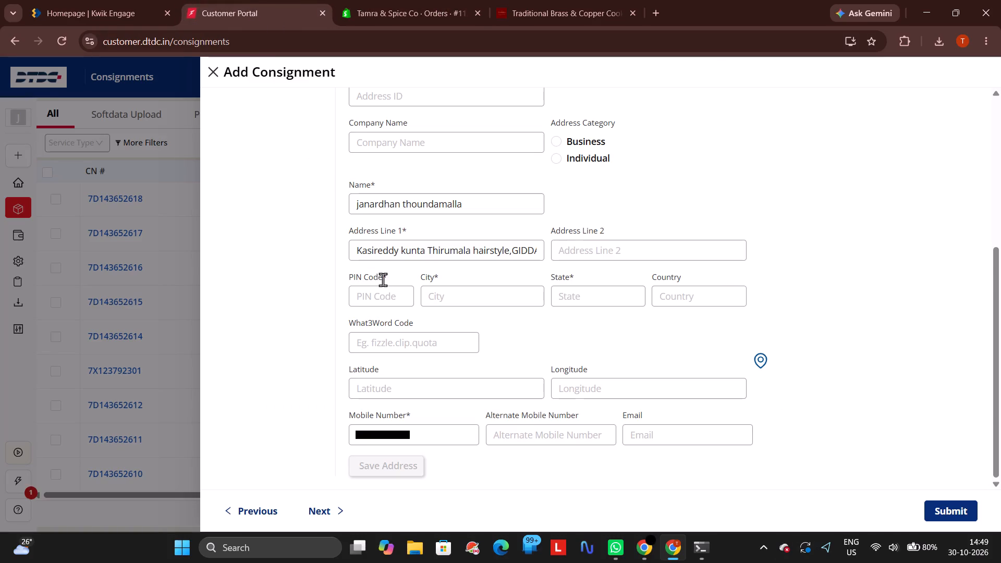
left_click(384, 298)
key("ctrl+v")
left_click(561, 381)
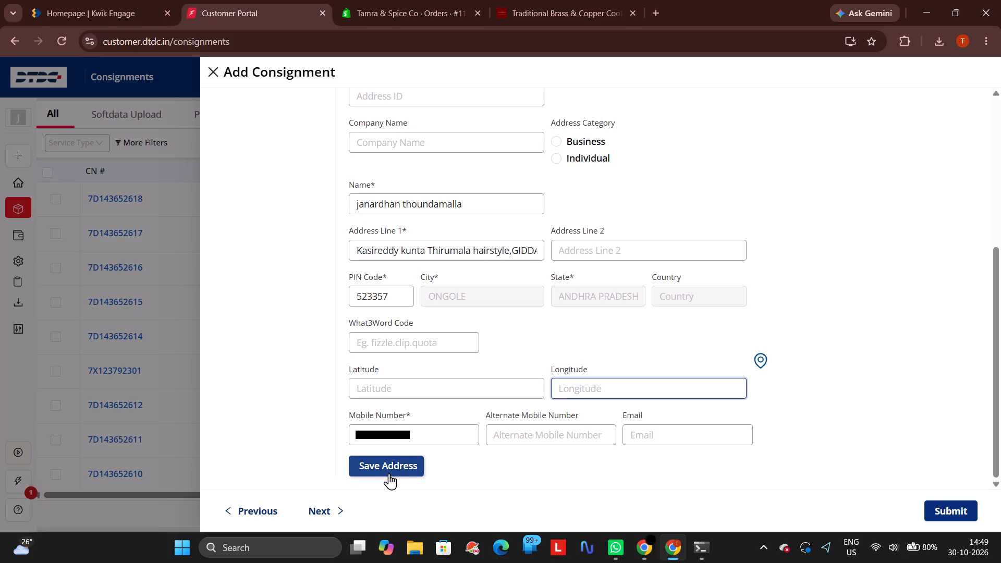
Save the new delivery address and select it as the consignee for order #1127's consignment.
left_click(389, 473)
scroll(387, 208, "up", 8)
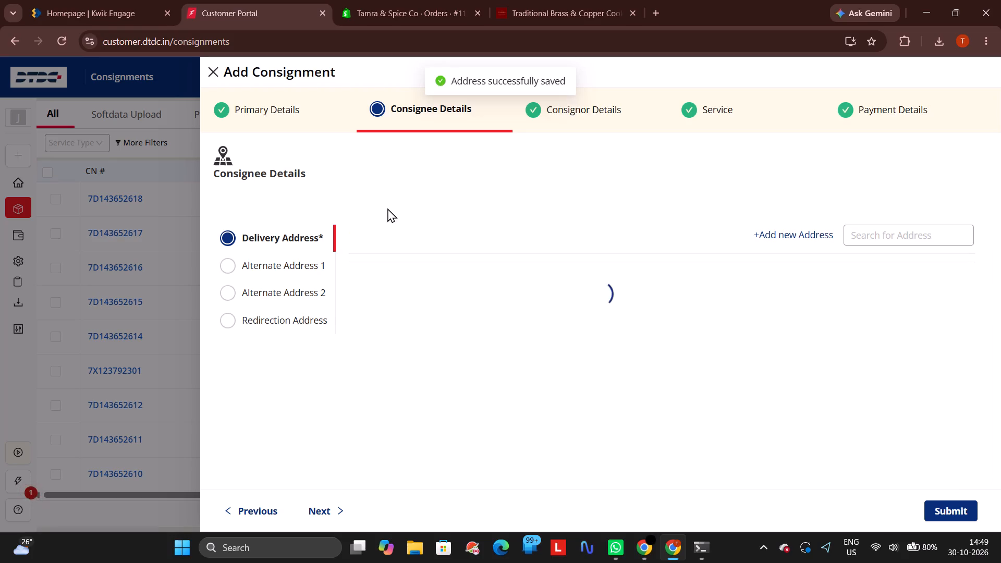
left_click(442, 295)
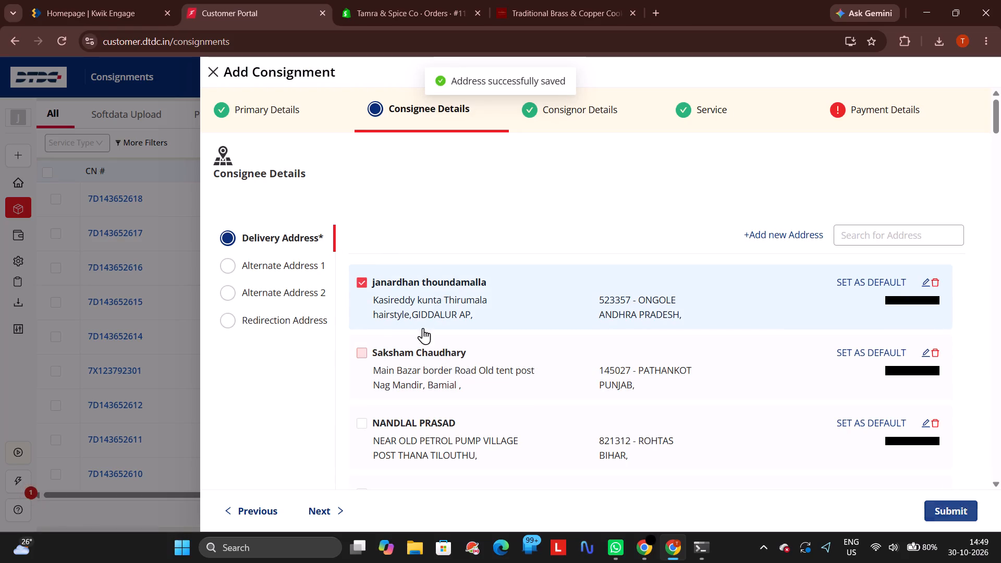
Proceed to the payment details and submit order #1127's consignment.
left_click(337, 505)
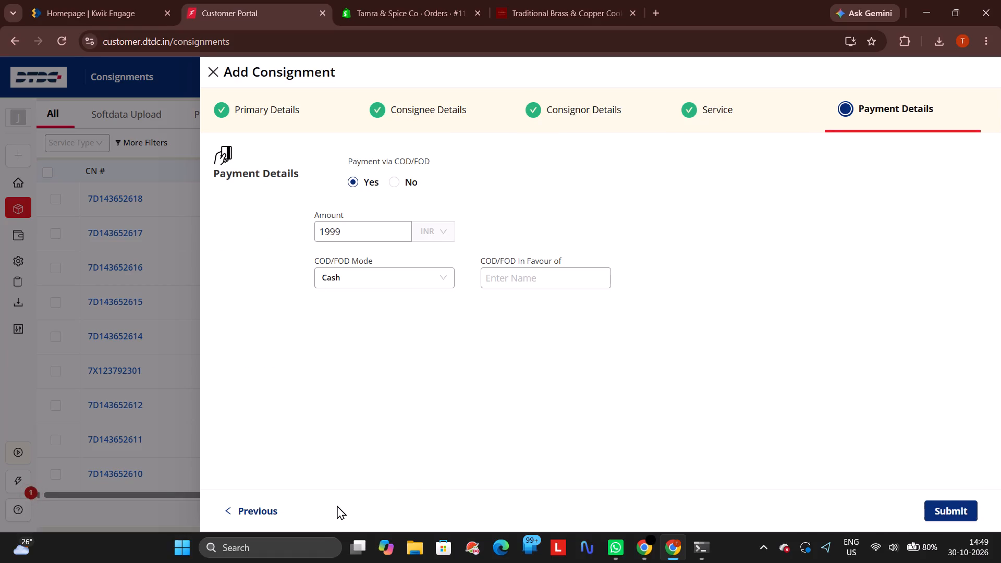
left_click(969, 510)
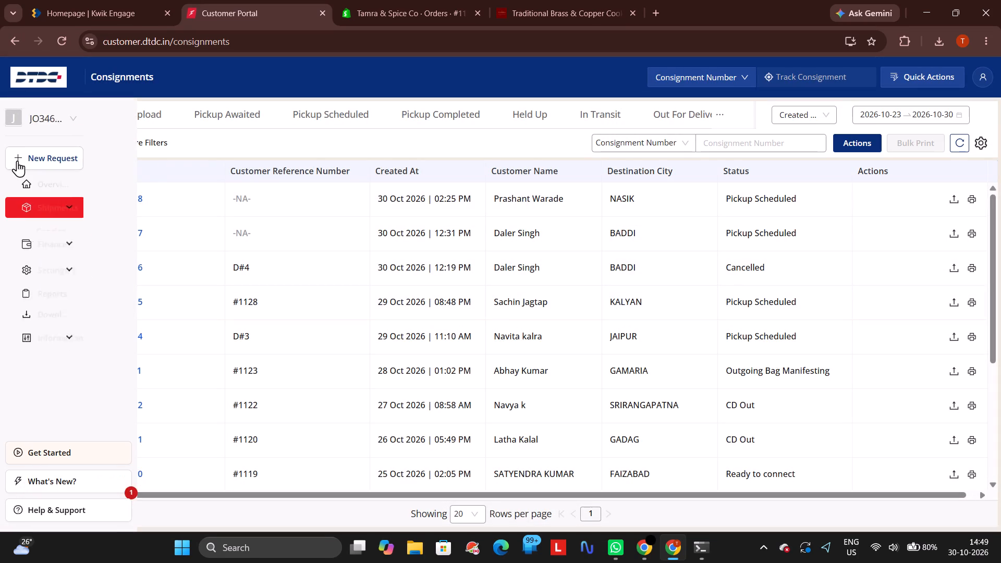
Start a new consignment request in the DTDC portal.
left_click(17, 161)
left_click(187, 232)
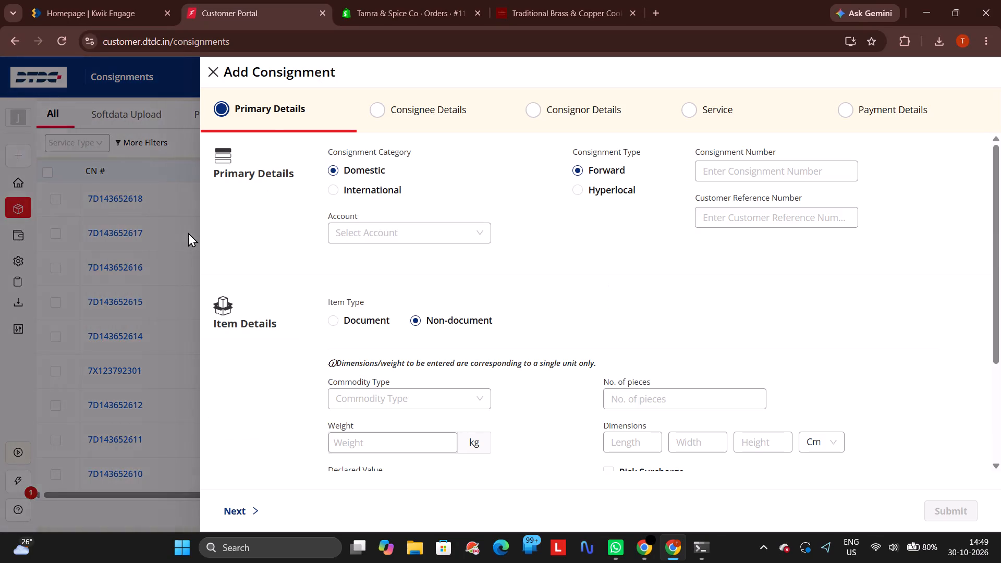
Open order #1125 from the Shopify orders list and copy the recipient's name from its shipping address.
left_click(417, 0)
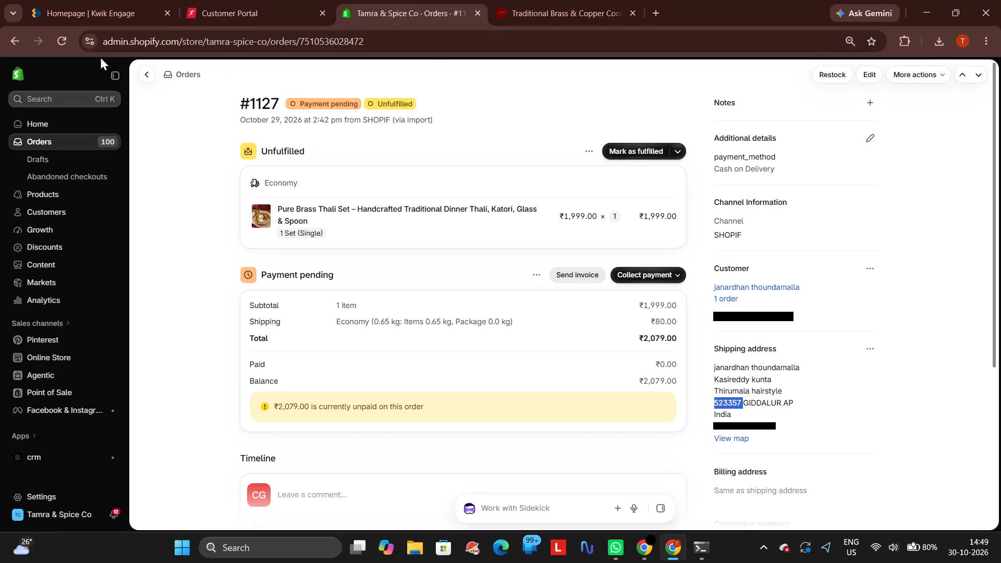
left_click(143, 74)
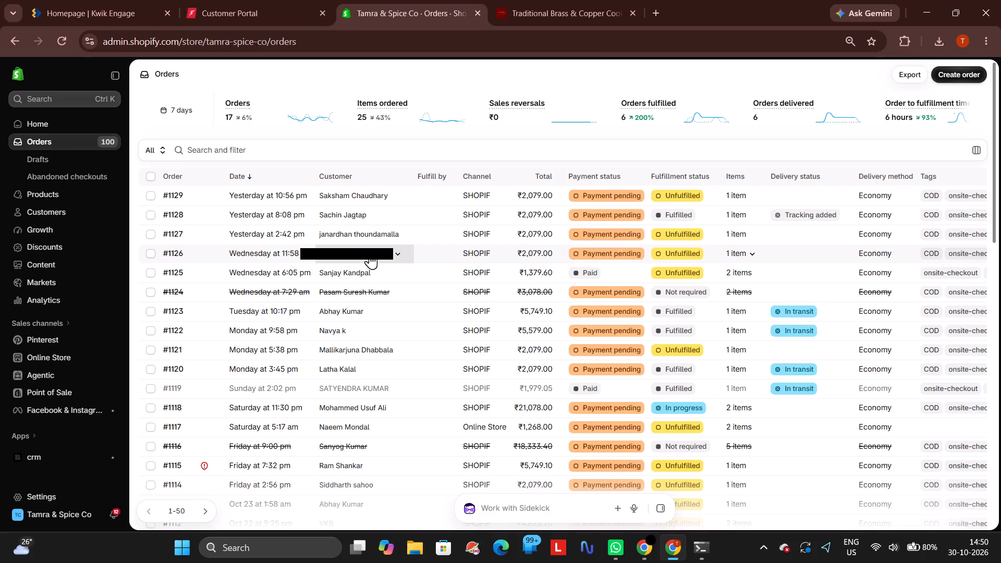
left_click(327, 274)
left_click(297, 272)
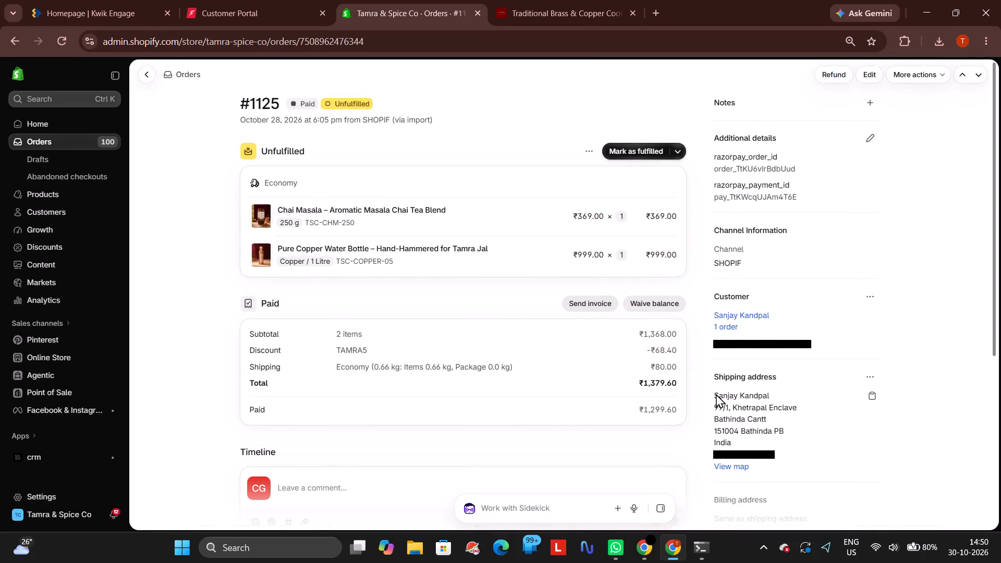
left_click_drag(712, 394, 786, 398)
key("ctrl+c")
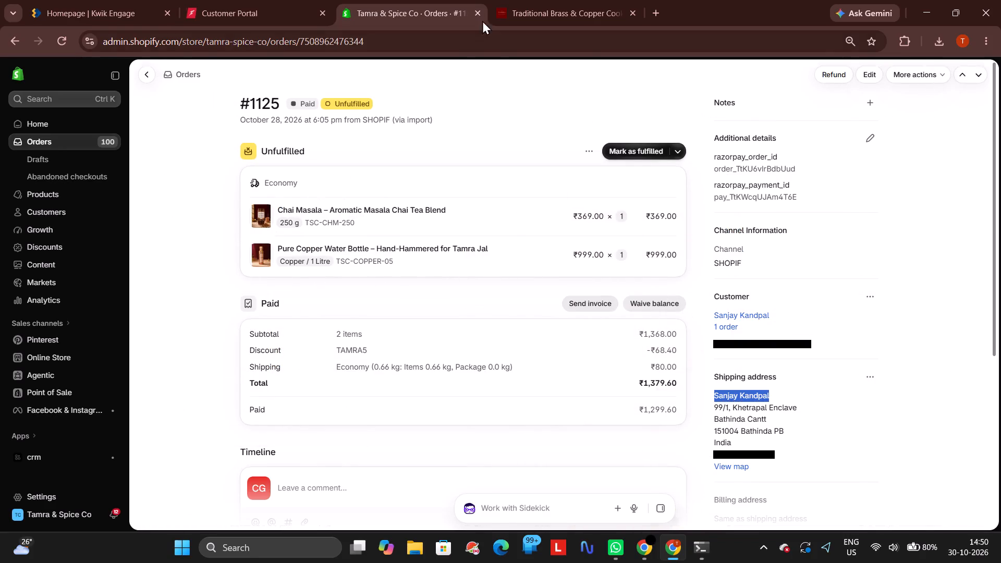
In the new DTDC consignment, choose a Gift Items & Personal Effects commodity type and set the weight to 0.5 kg.
left_click(306, 0)
left_click(412, 405)
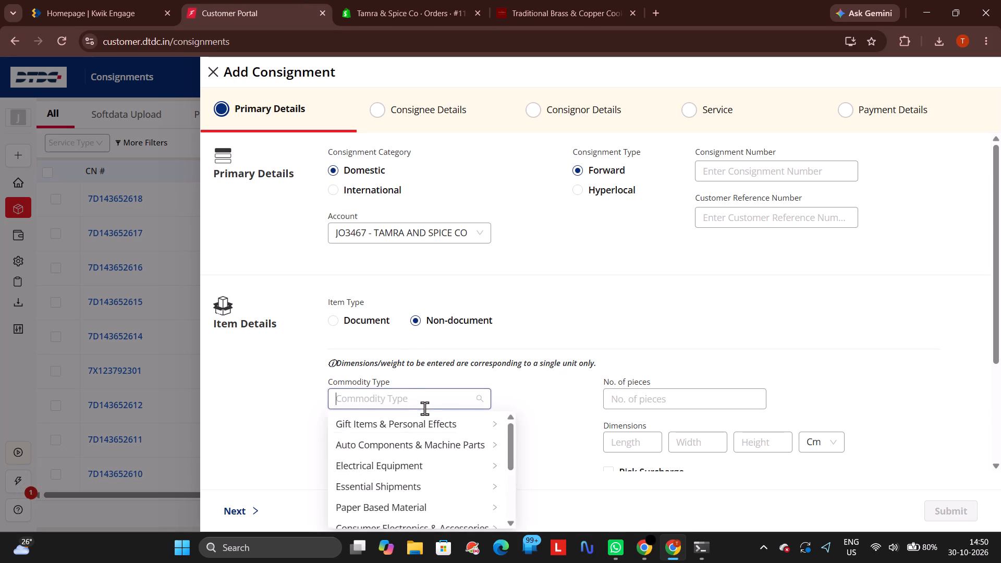
left_click(438, 414)
left_click(521, 418)
left_click(399, 443)
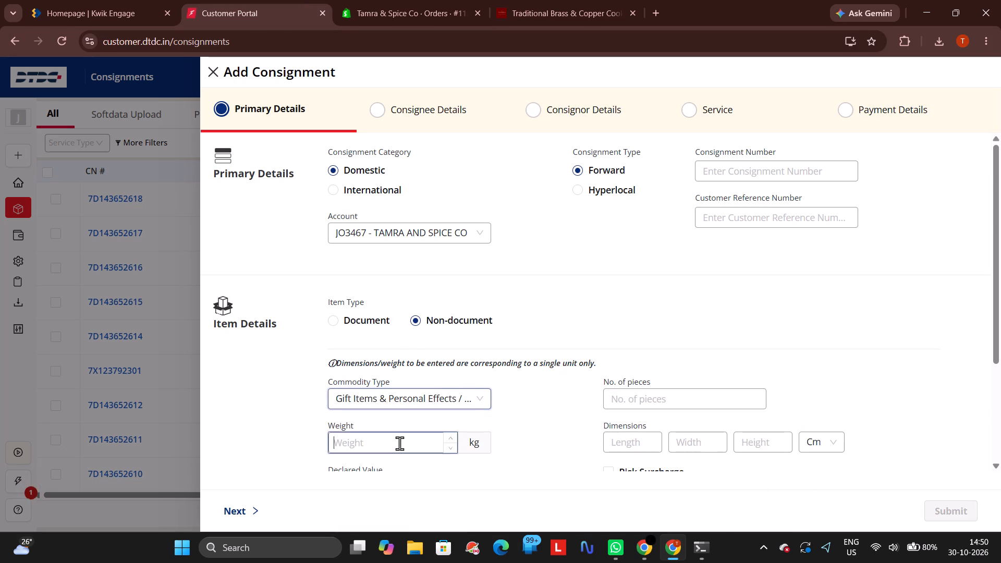
type("0.5")
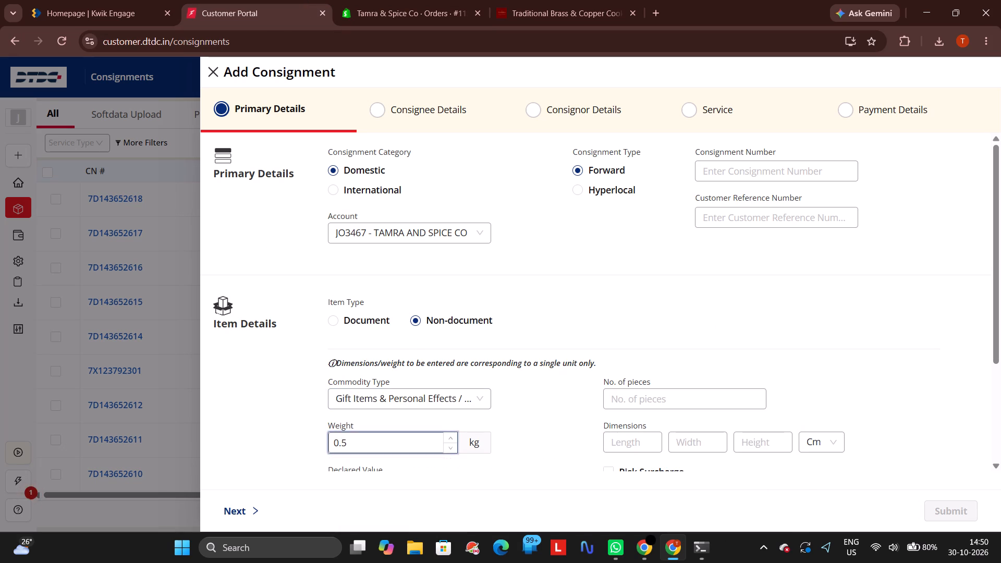
scroll(399, 443, "down", 5)
left_click(387, 340)
left_click(406, 0)
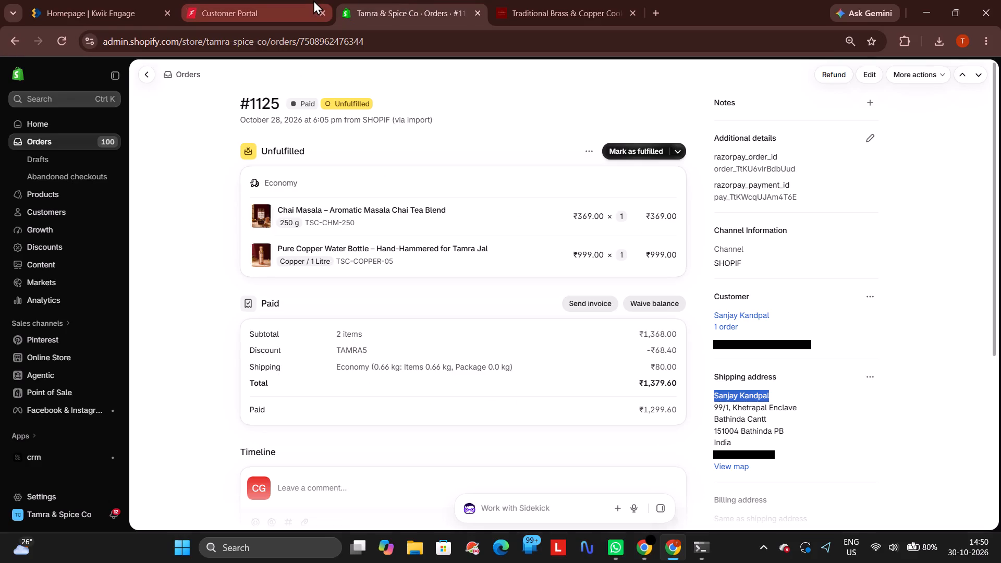
left_click(313, 0)
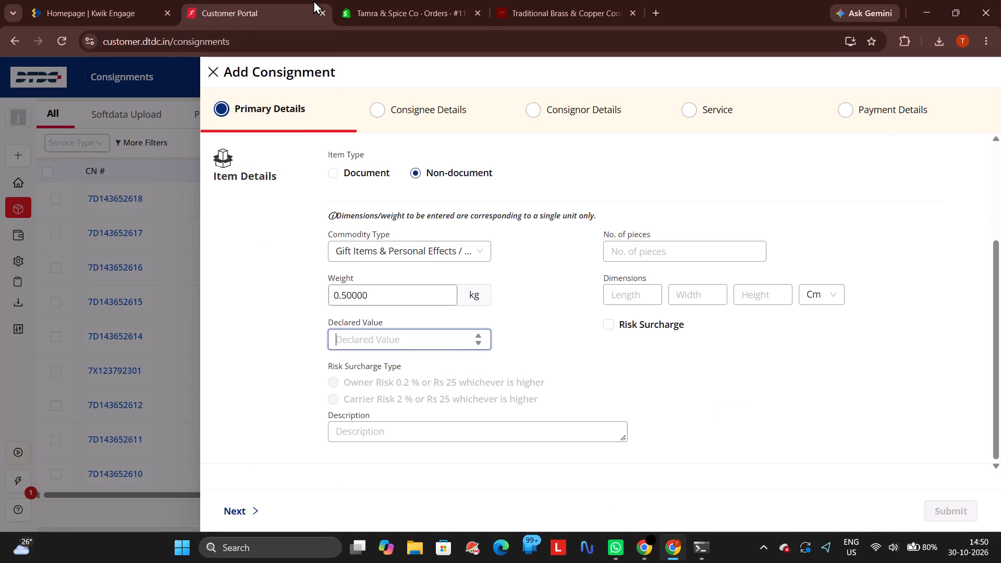
key("1")
left_click(395, 3)
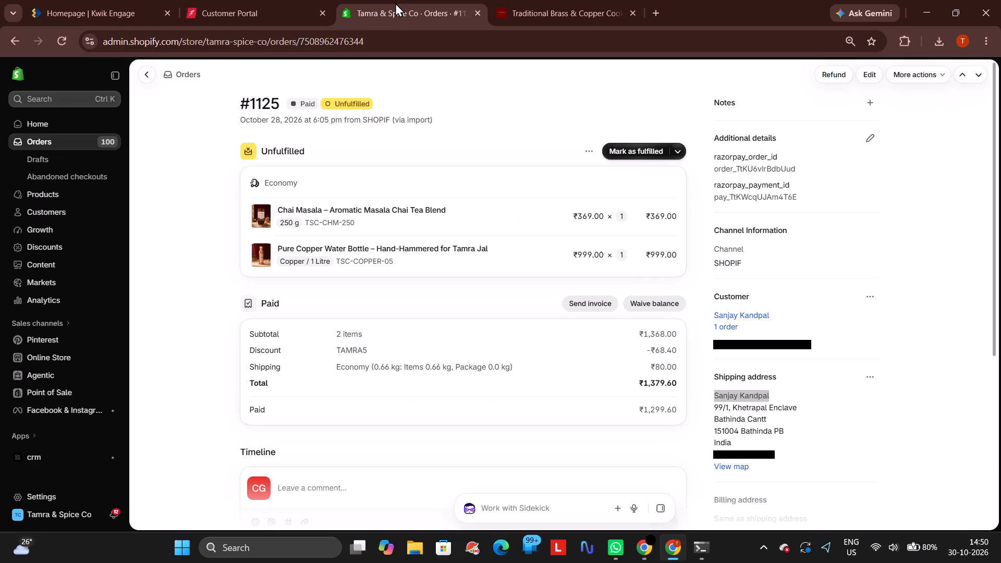
left_click(298, 0)
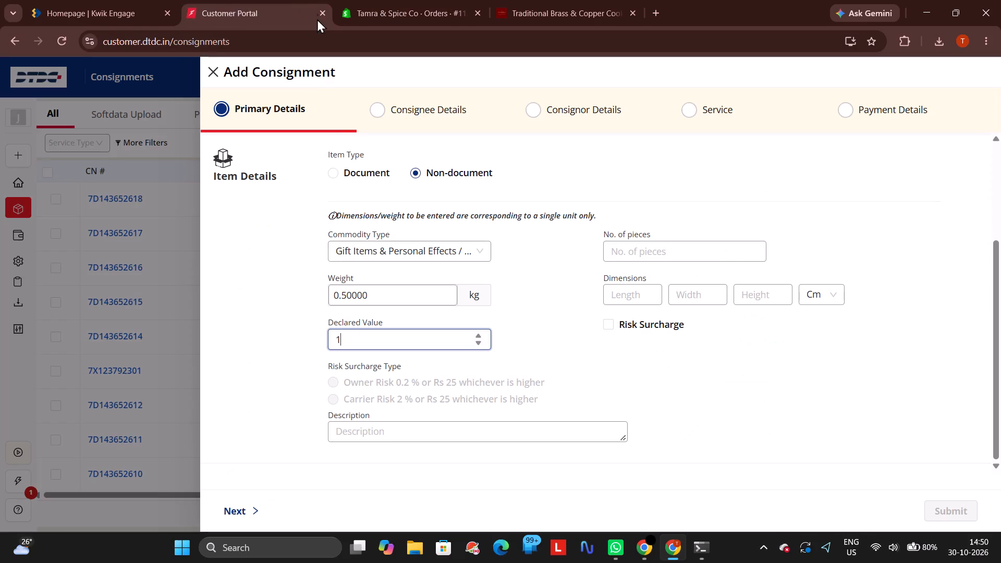
key("3")
key("9")
key("BackSpace")
type("79")
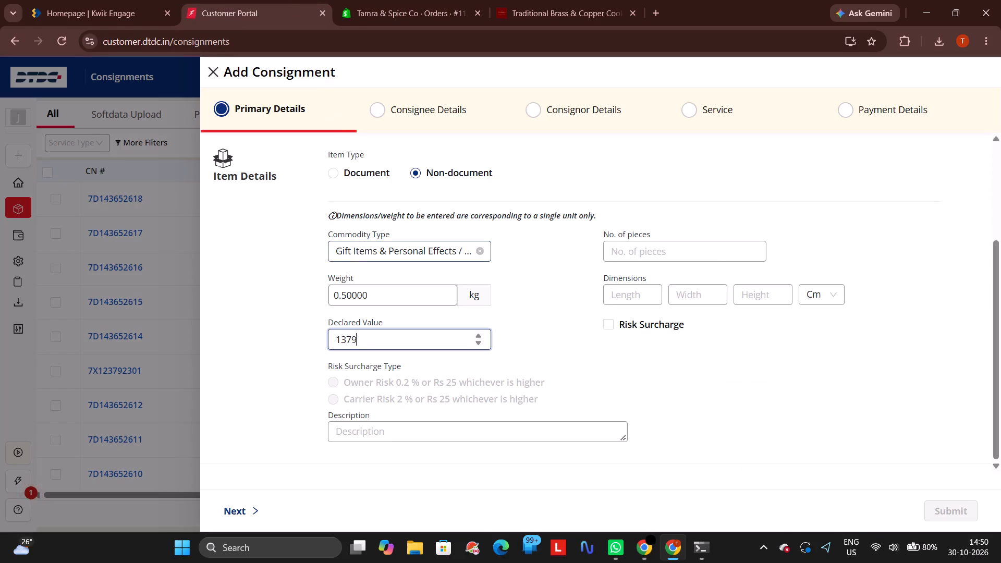
Proceed to the consignee details and add a new delivery address with the copied recipient's name.
left_click(248, 518)
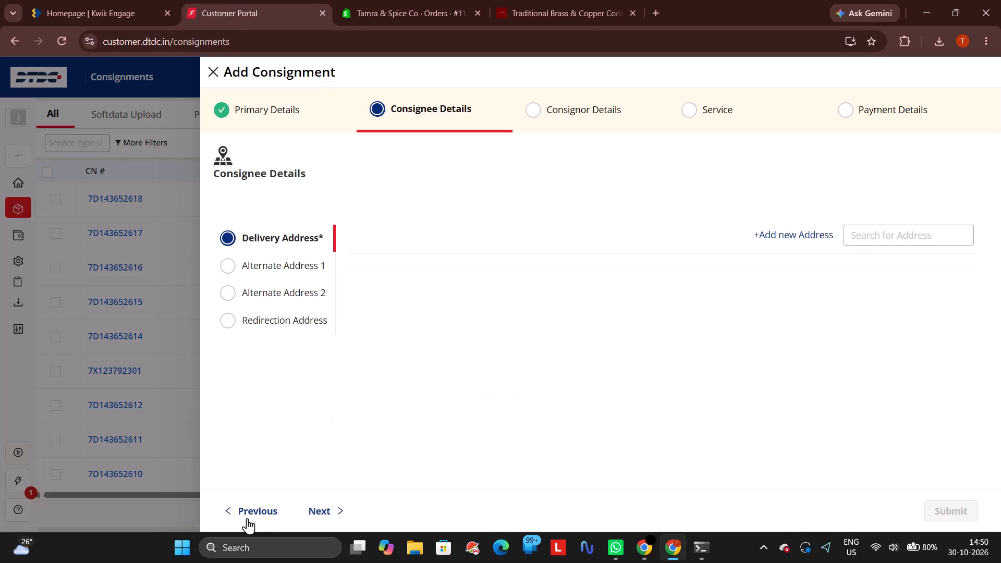
left_click(765, 228)
left_click(431, 457)
key("ctrl+v")
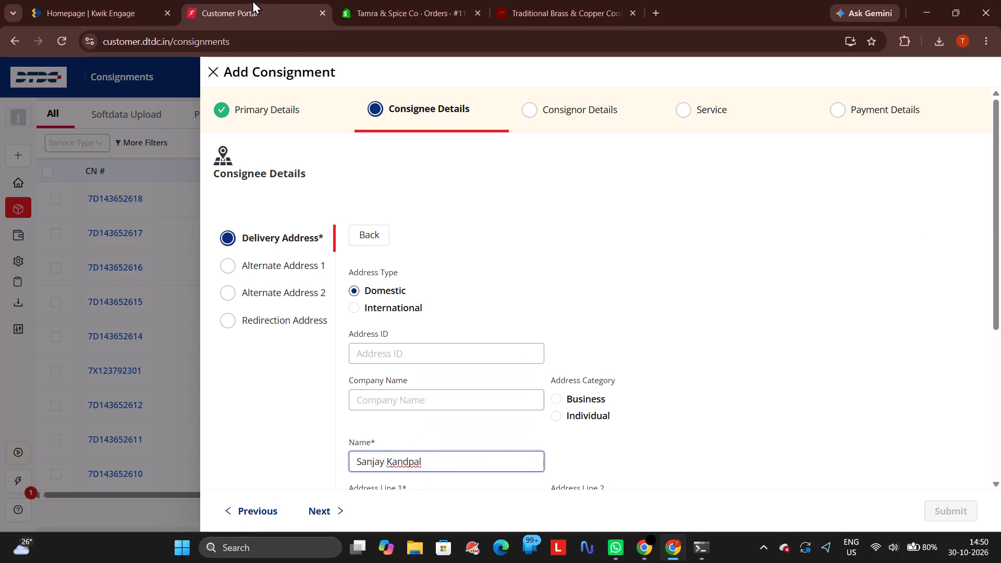
Copy the two street lines of order #1125's shipping address into Address Line 1 of the new DTDC delivery address.
left_click(434, 0)
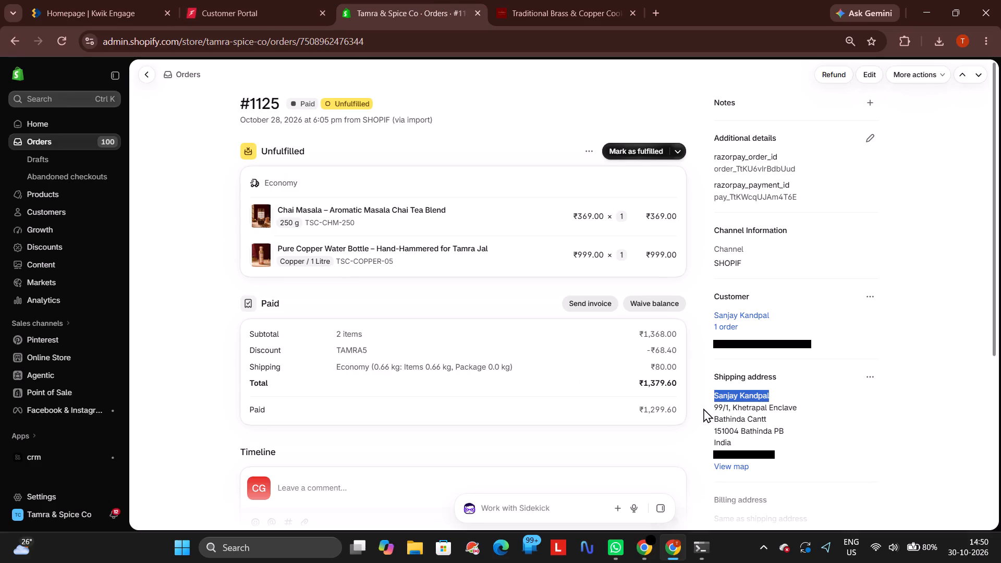
left_click_drag(706, 409, 779, 419)
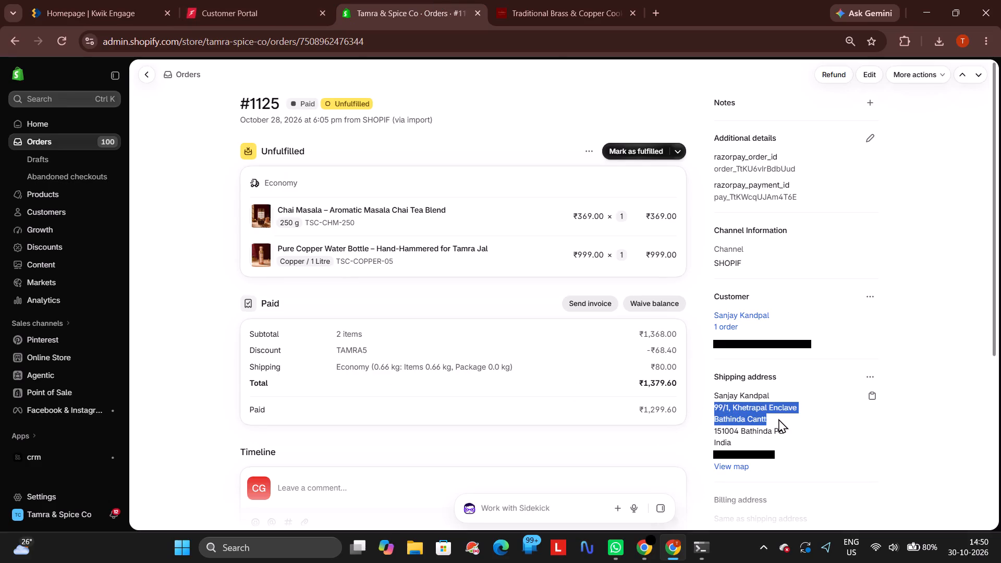
key("ctrl+c")
left_click_drag(208, 0, 213, 2)
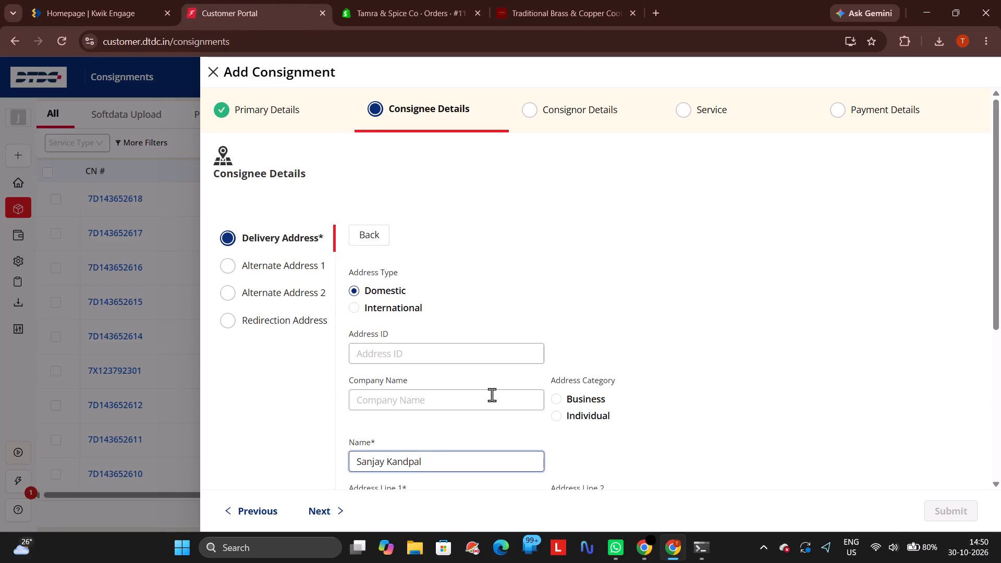
scroll(493, 398, "down", 4)
left_click(446, 287)
left_click(442, 303)
key("ctrl+v")
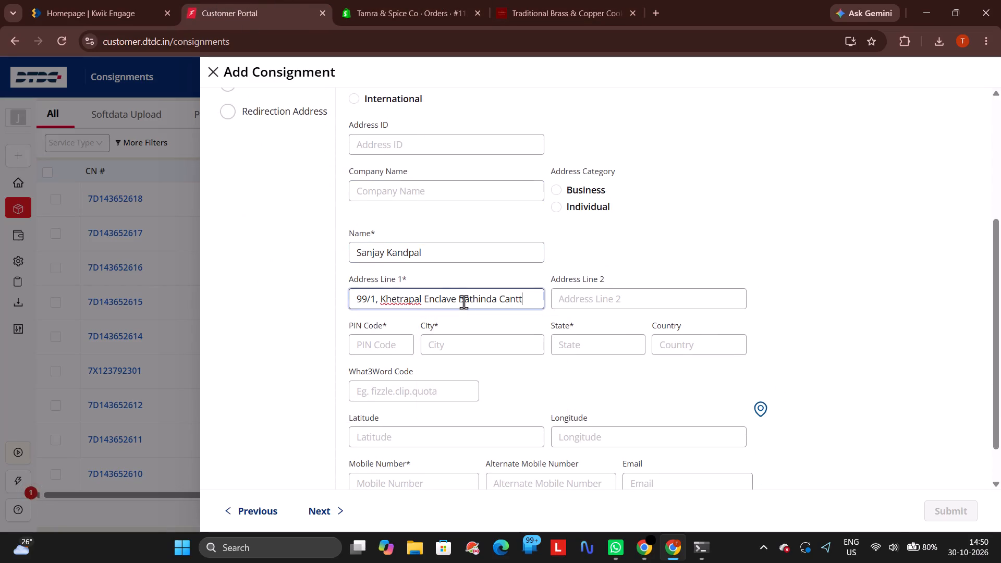
left_click(430, 0)
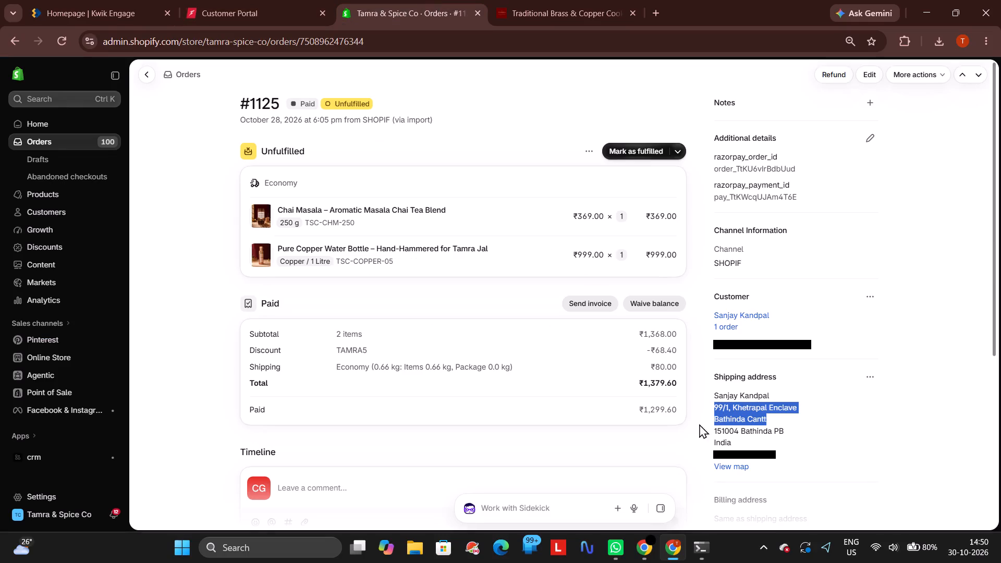
left_click(722, 430)
left_click(722, 427)
double_click(725, 428)
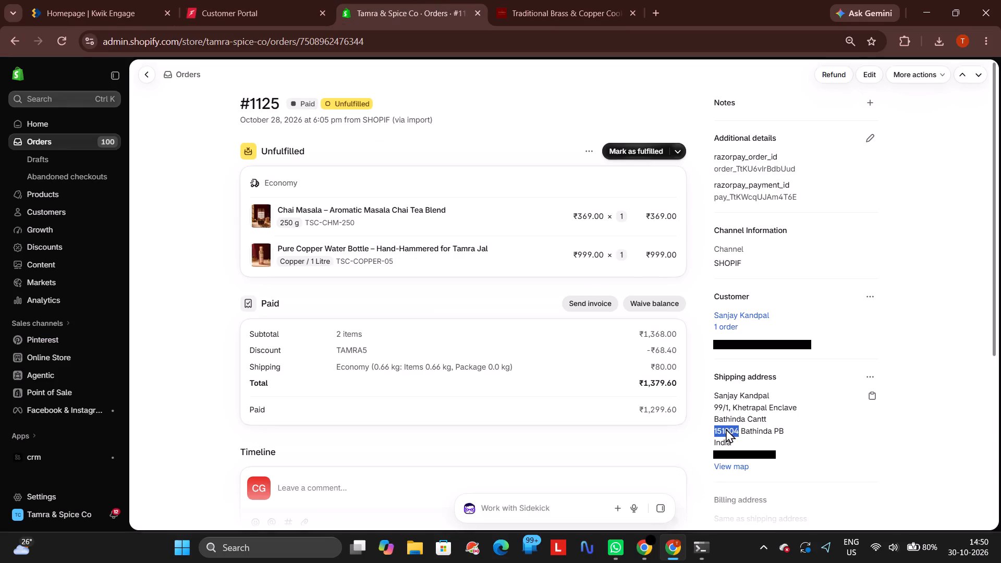
key("ctrl+c")
left_click(325, 0)
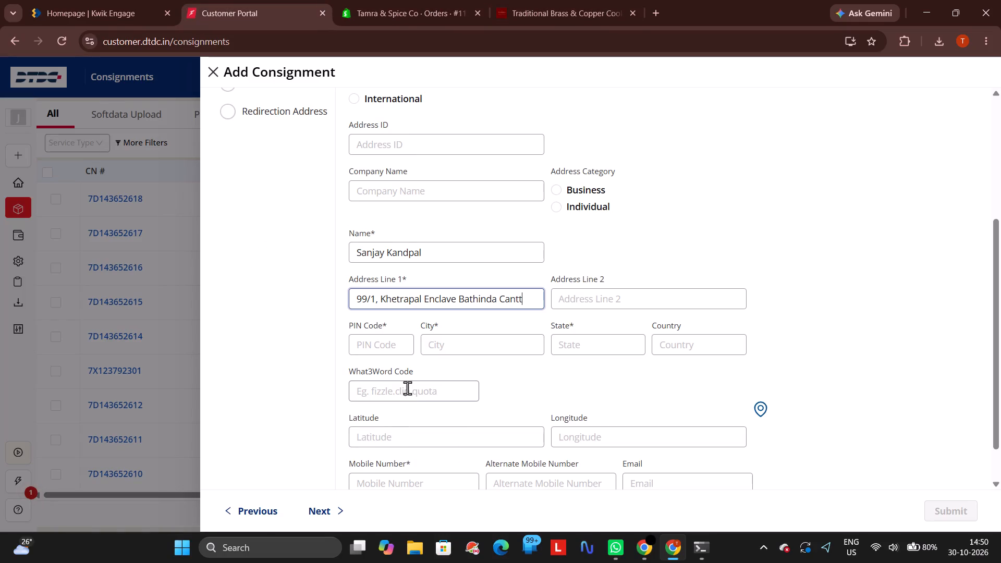
left_click(399, 341)
key("ctrl+v")
left_click(527, 381)
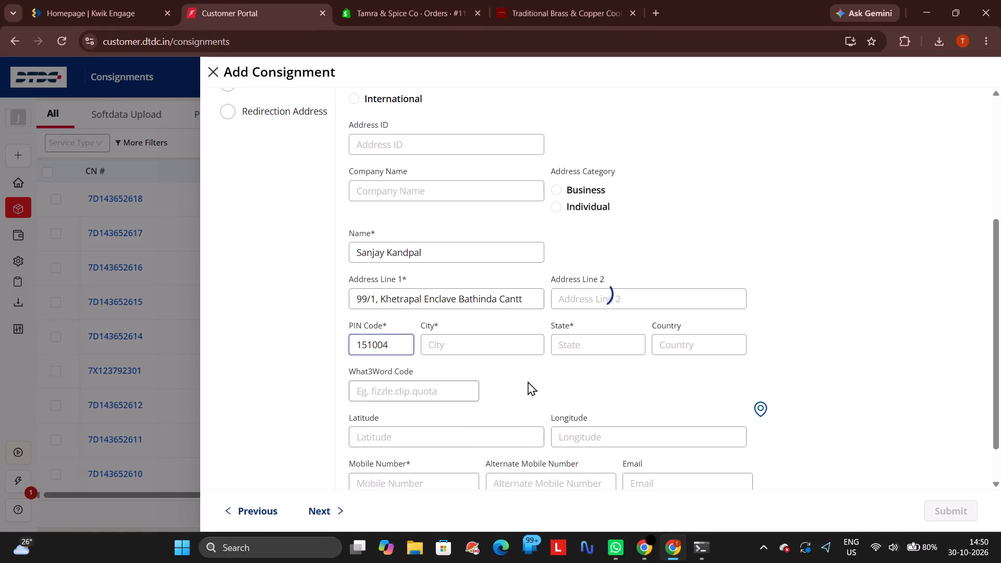
left_click(375, 1)
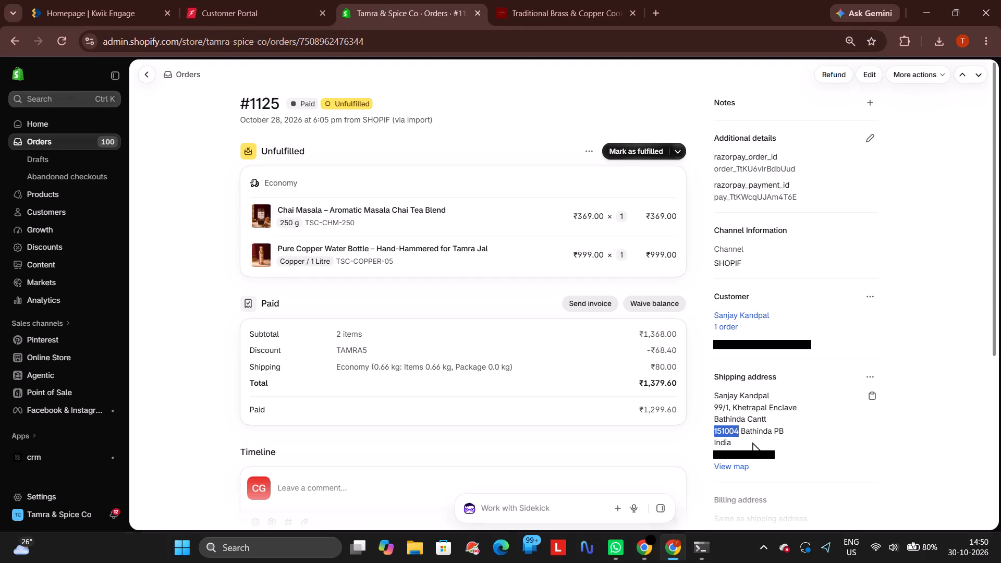
left_click(746, 454)
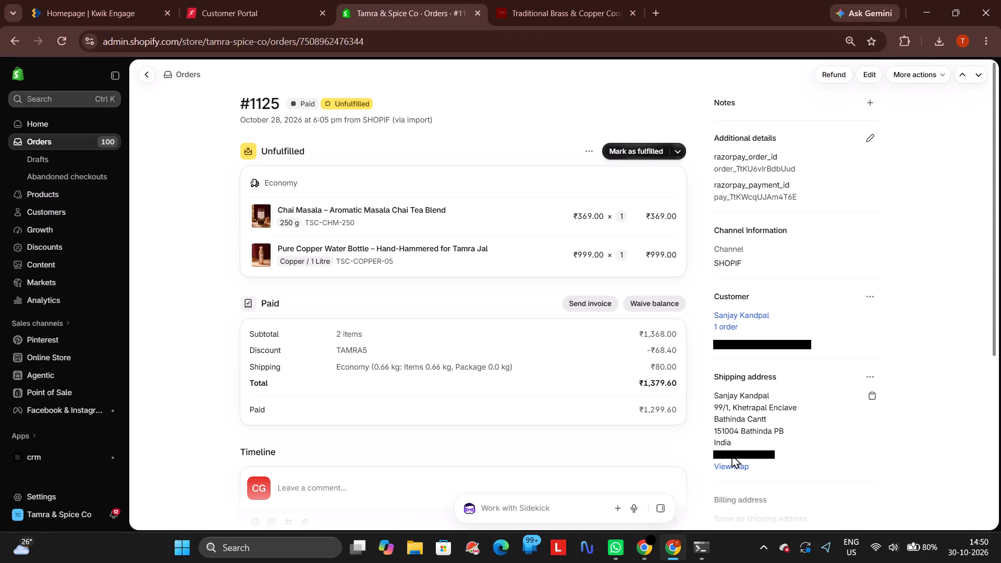
left_click_drag(729, 451, 780, 459)
left_click_drag(780, 459, 782, 459)
key("ctrl+c")
left_click(228, 0)
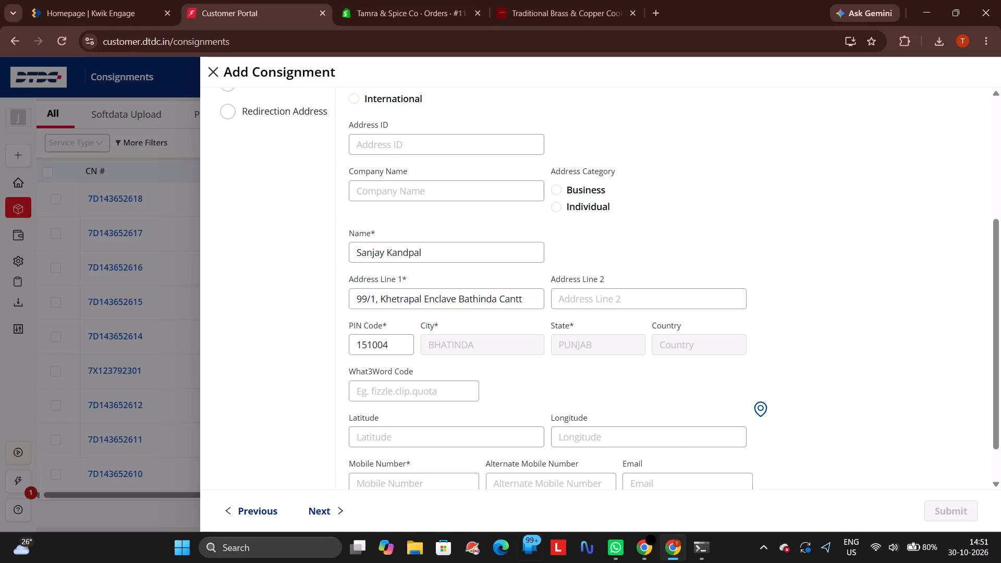
left_click(425, 482)
key("ctrl+v")
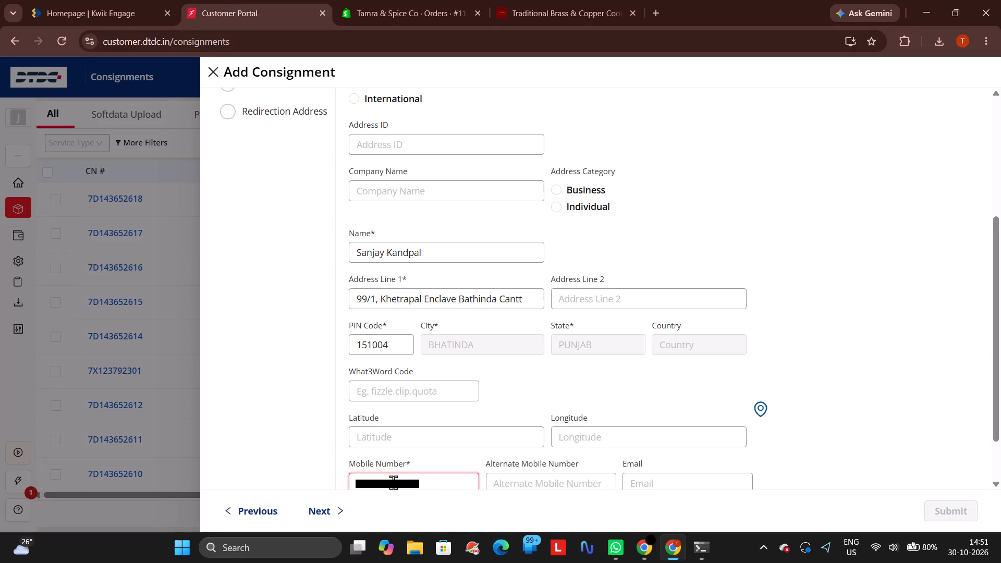
left_click(388, 490)
left_click(386, 488)
key("BackSpace")
scroll(397, 402, "down", 7)
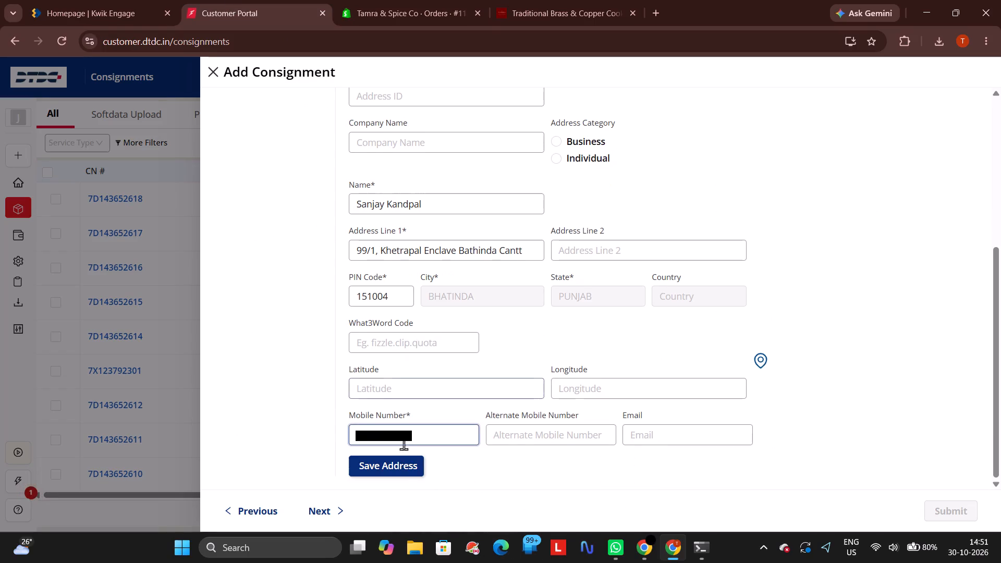
left_click(405, 464)
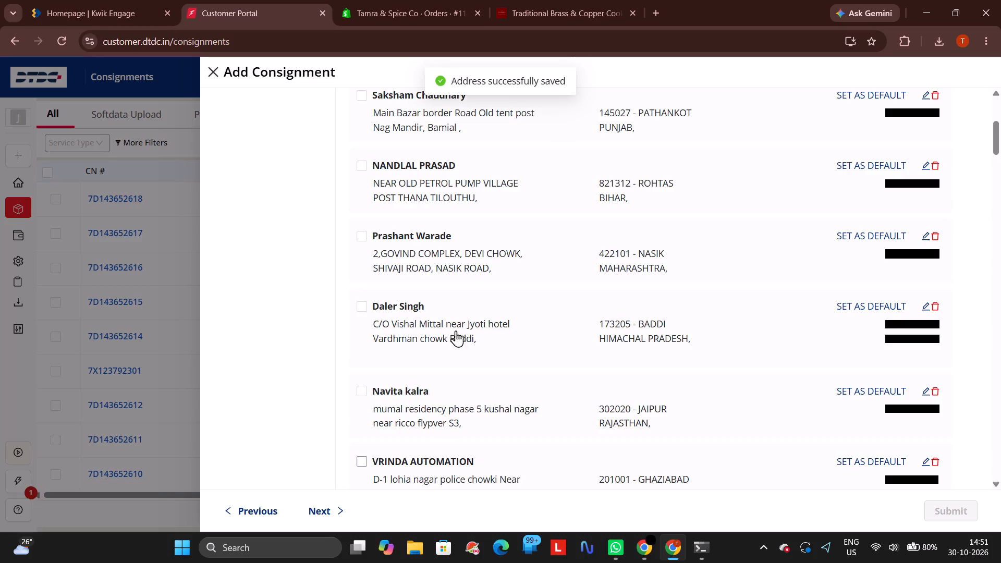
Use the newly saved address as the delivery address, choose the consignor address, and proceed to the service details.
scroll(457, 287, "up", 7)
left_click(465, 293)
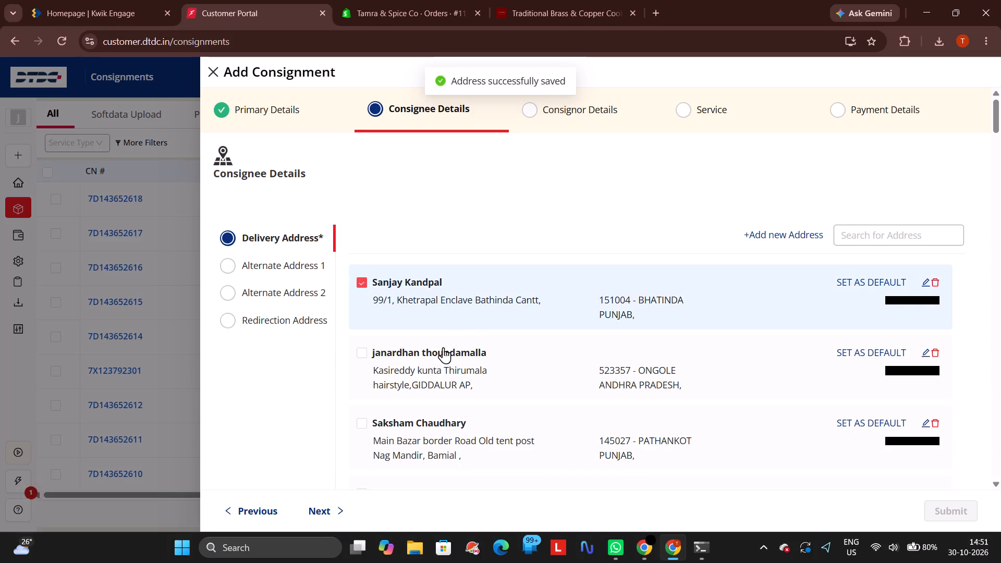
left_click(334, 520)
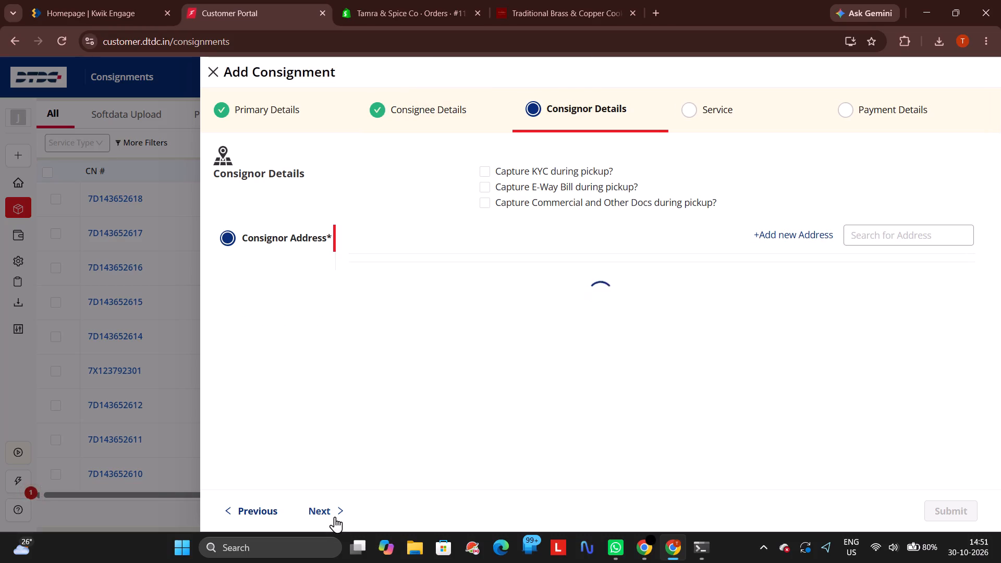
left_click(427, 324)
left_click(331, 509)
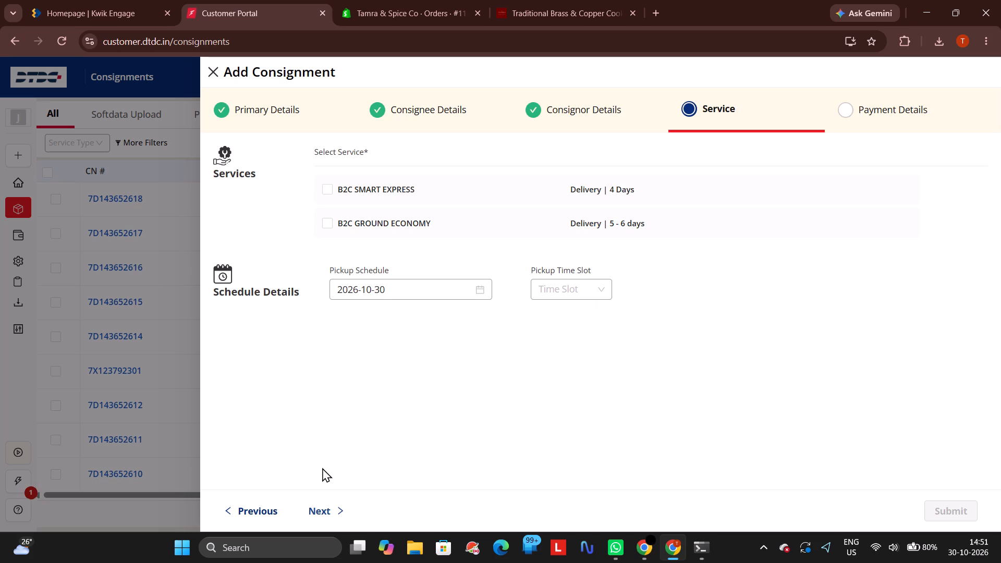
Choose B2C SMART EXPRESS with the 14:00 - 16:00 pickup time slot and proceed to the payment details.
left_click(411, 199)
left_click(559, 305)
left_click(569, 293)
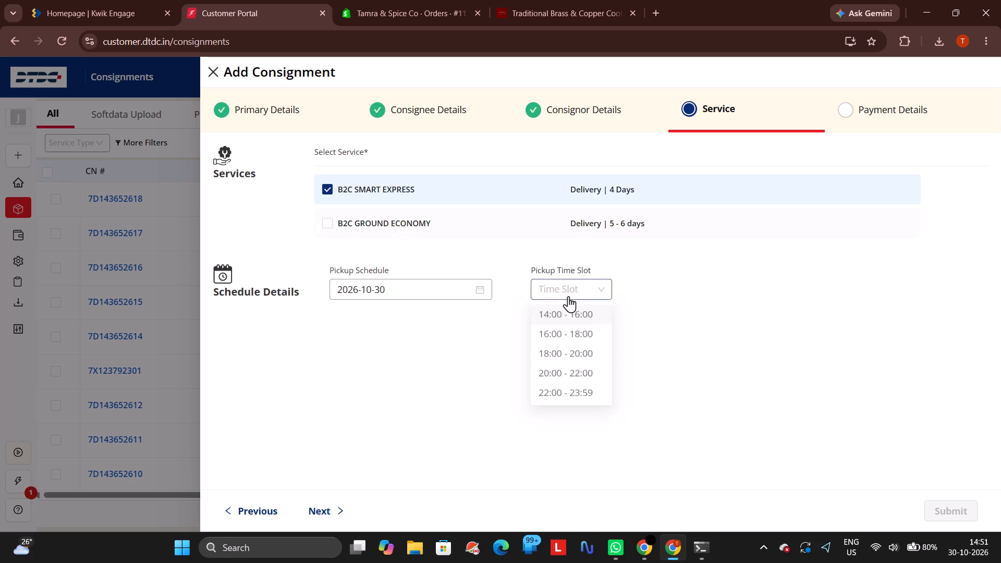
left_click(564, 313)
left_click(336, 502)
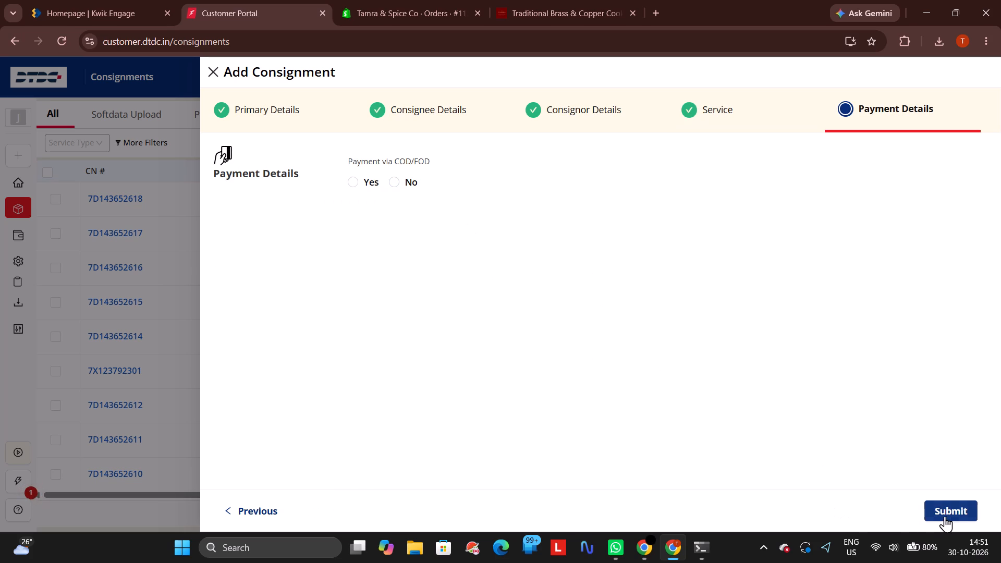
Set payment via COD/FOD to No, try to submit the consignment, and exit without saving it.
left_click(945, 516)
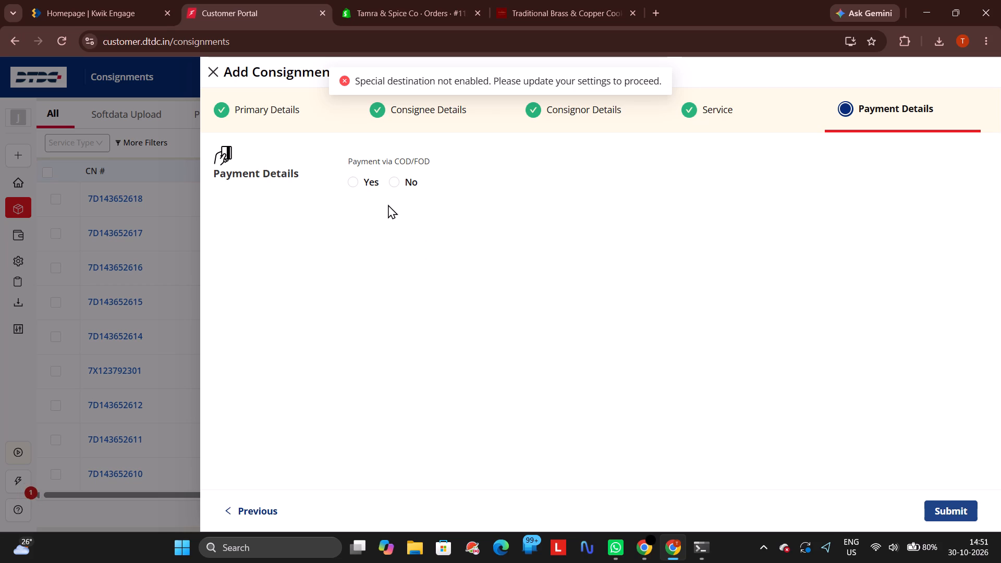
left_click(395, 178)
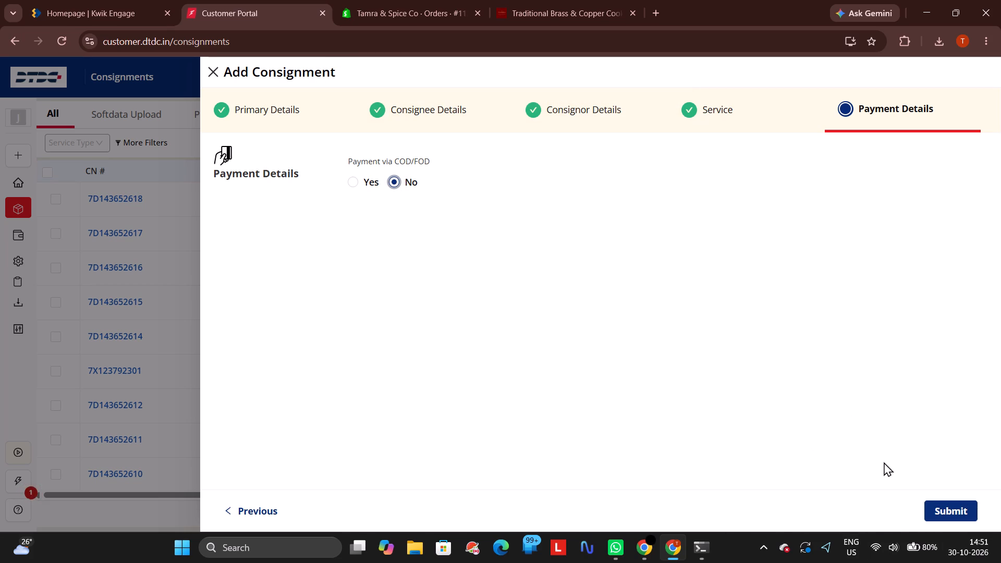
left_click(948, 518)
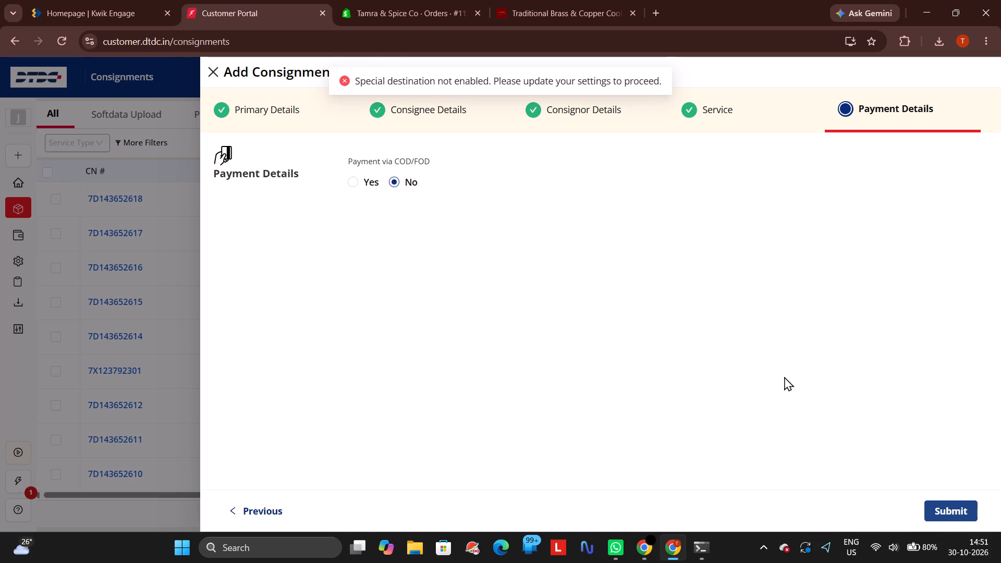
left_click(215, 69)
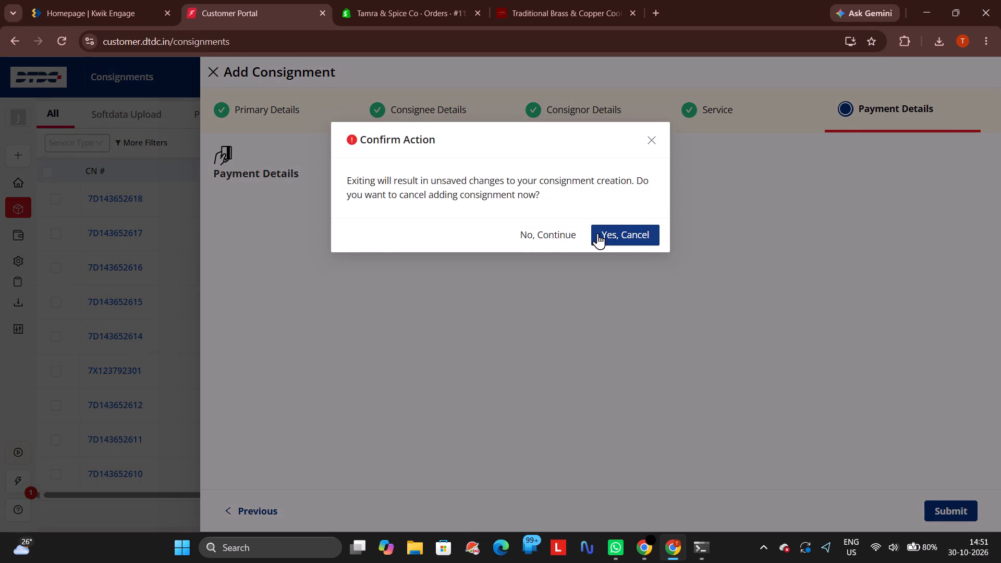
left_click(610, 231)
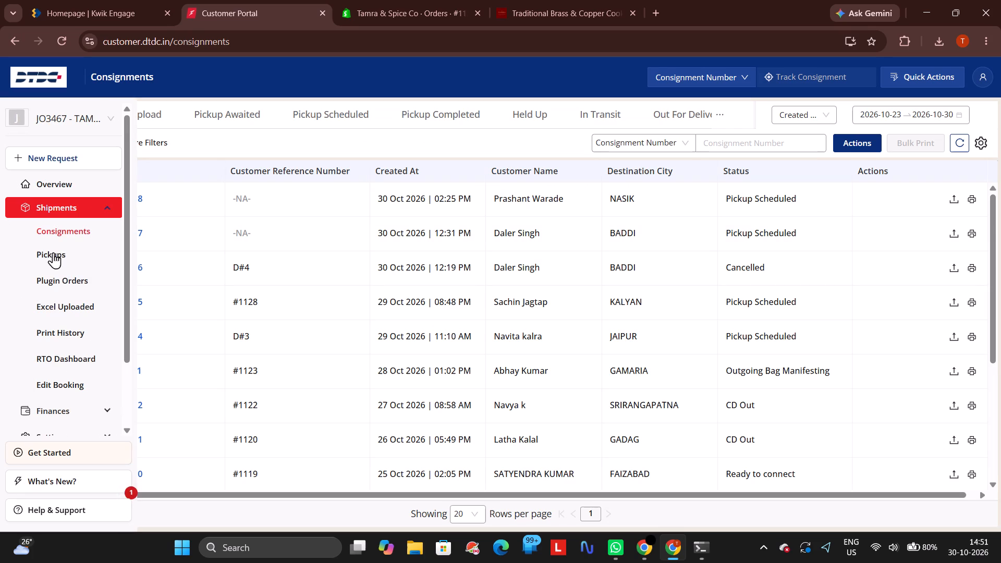
left_click(66, 277)
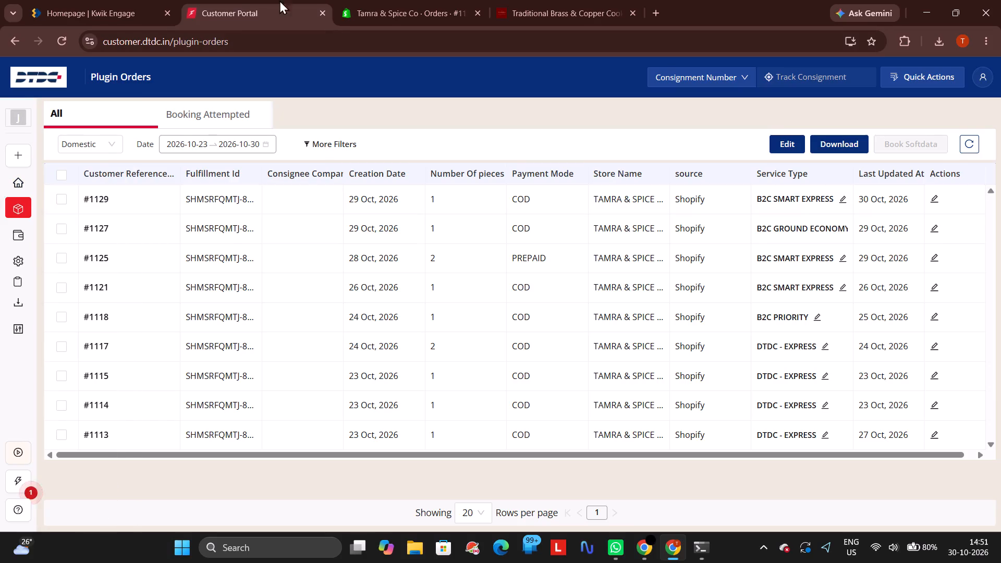
left_click_drag(303, 0, 311, 0)
left_click(331, 0)
left_click(351, 0)
left_click(298, 0)
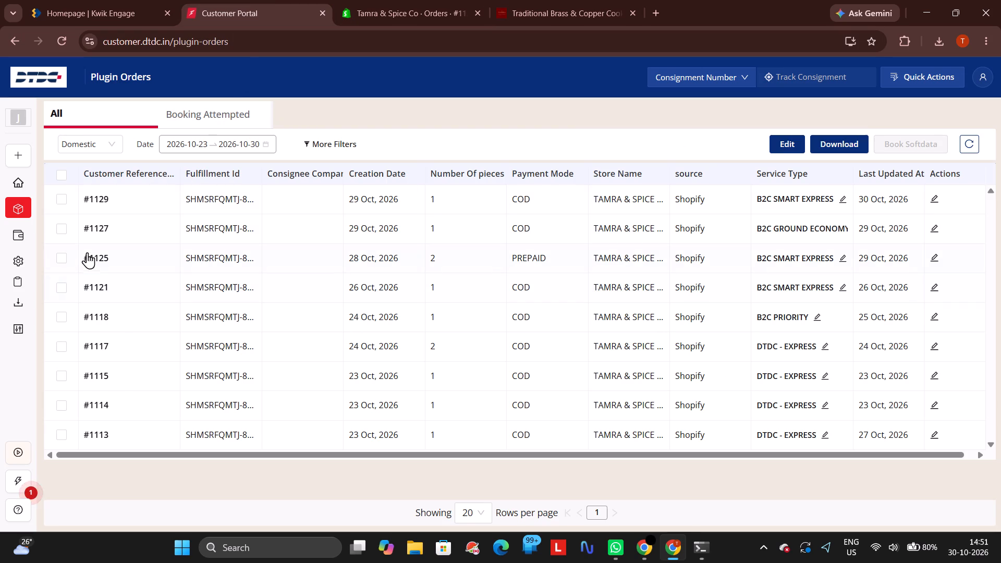
left_click(63, 261)
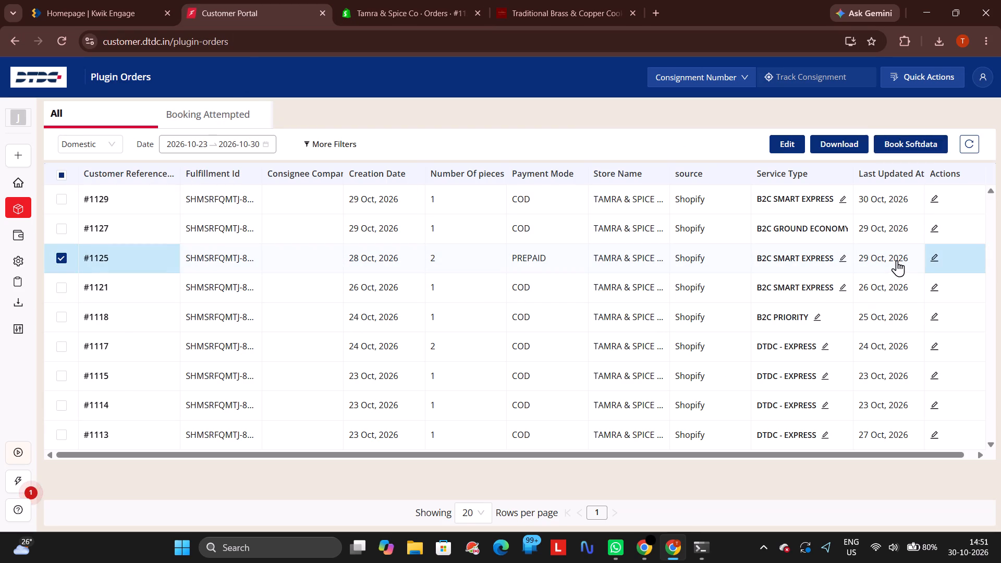
left_click(906, 145)
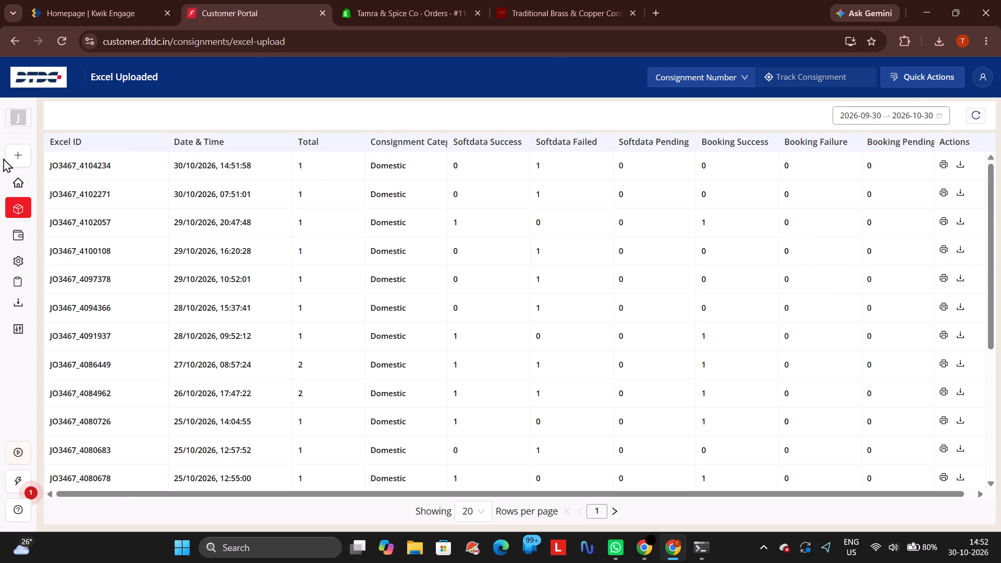
left_click(60, 231)
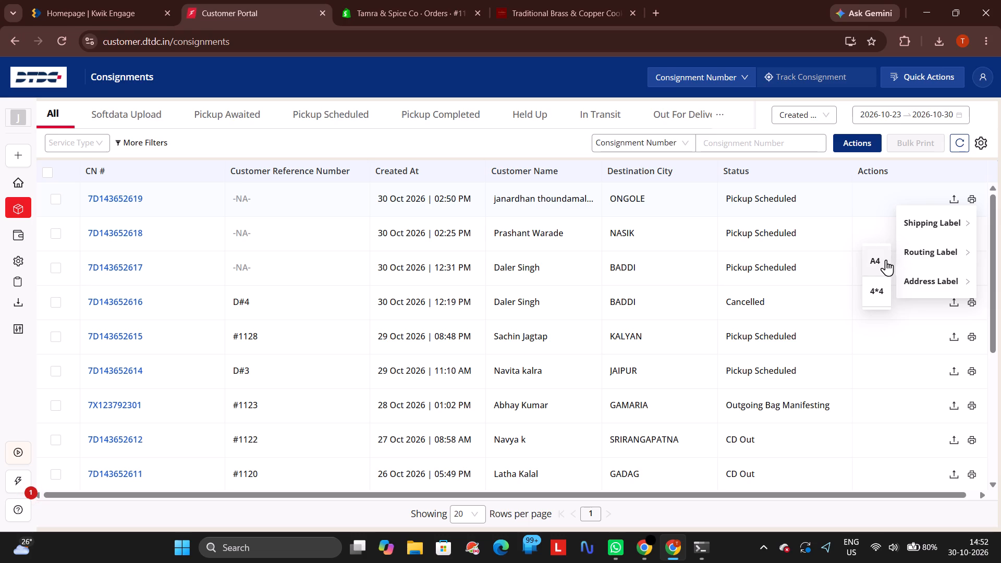
left_click(878, 293)
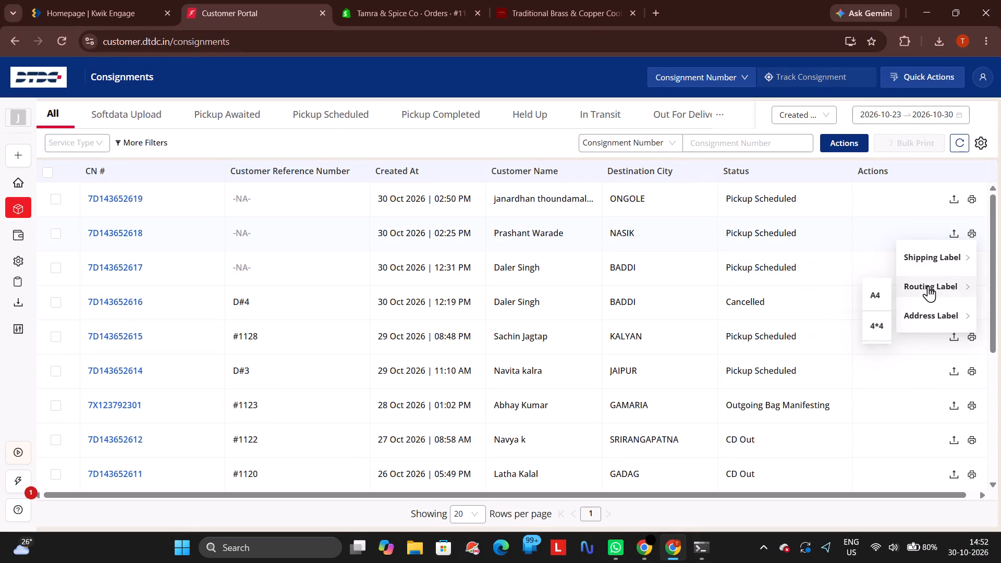
left_click(872, 322)
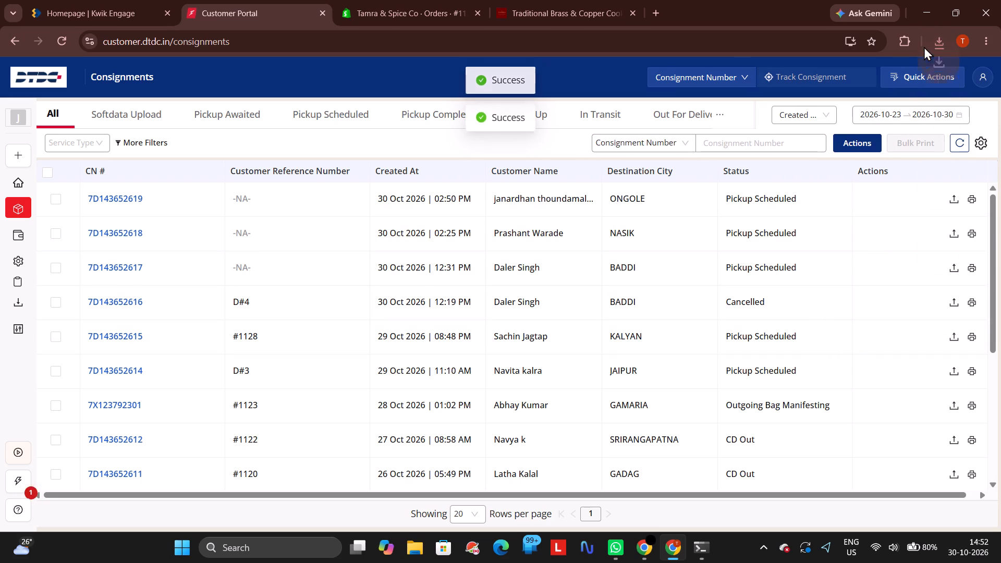
left_click(935, 44)
left_click_drag(817, 107, 794, 0)
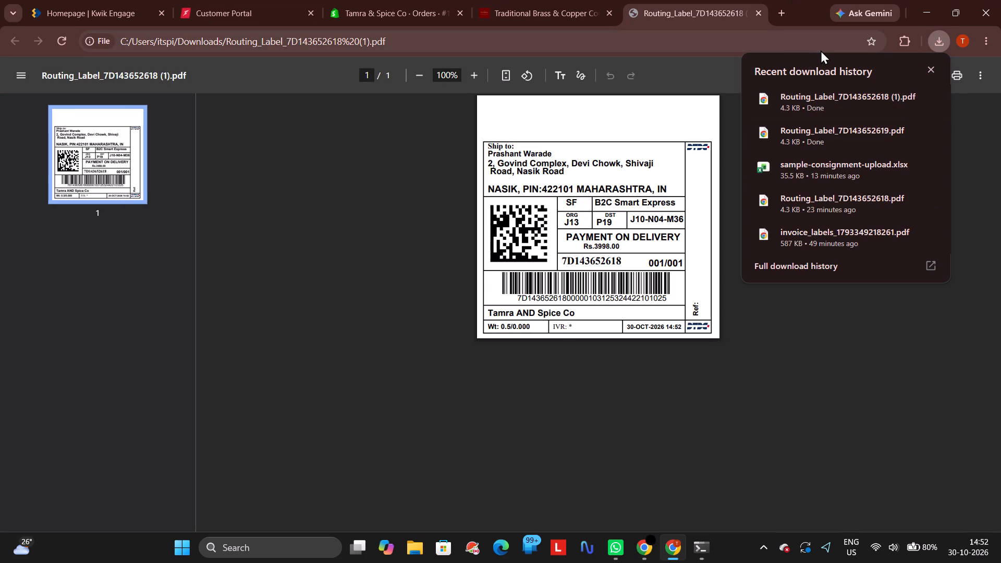
left_click_drag(835, 133, 817, 0)
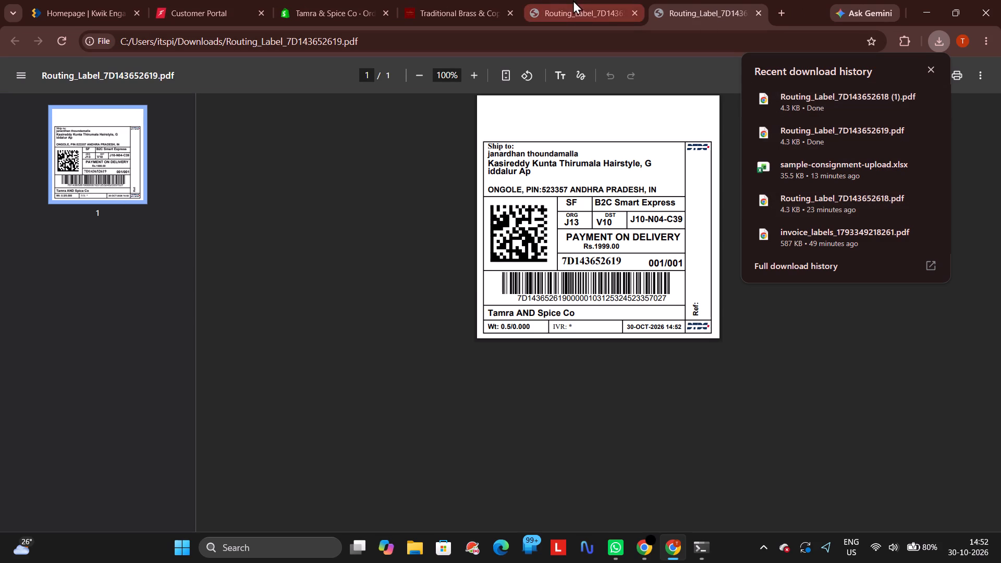
left_click(235, 0)
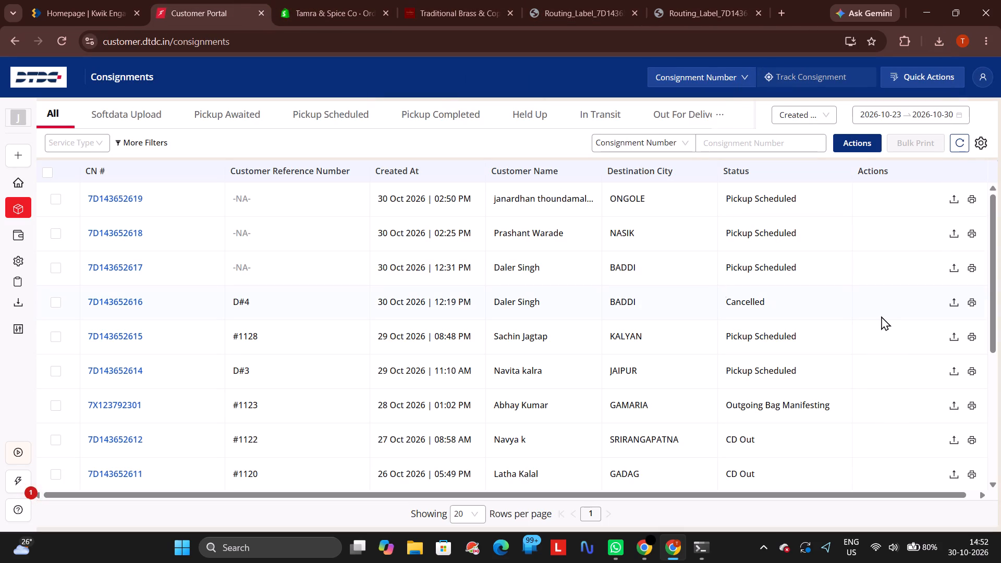
left_click(58, 36)
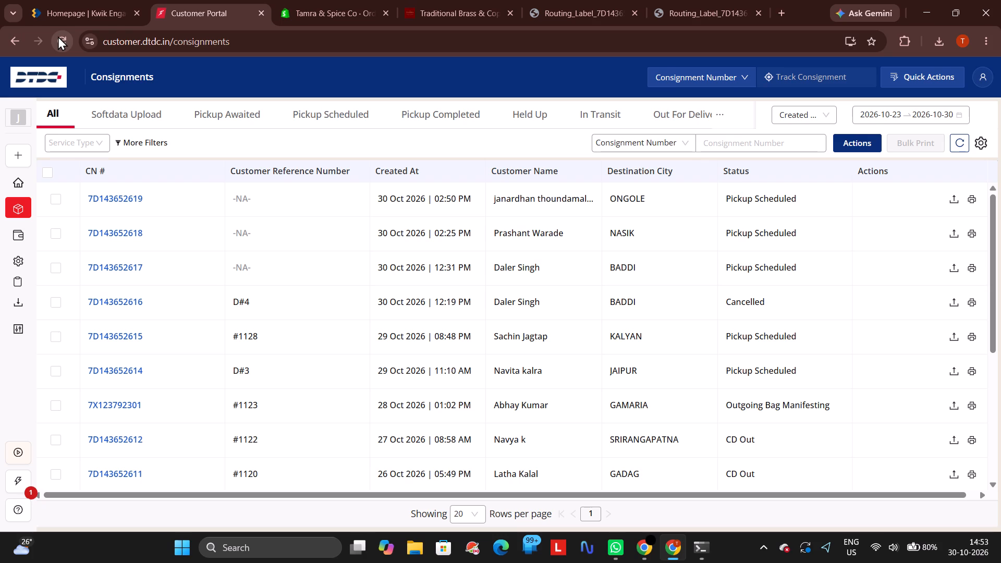
left_click(715, 0)
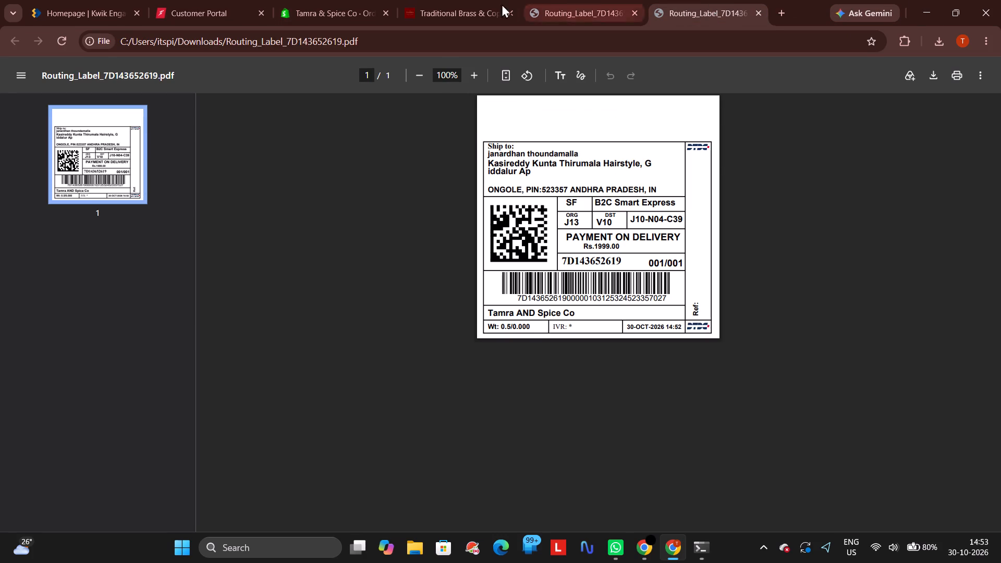
left_click(184, 0)
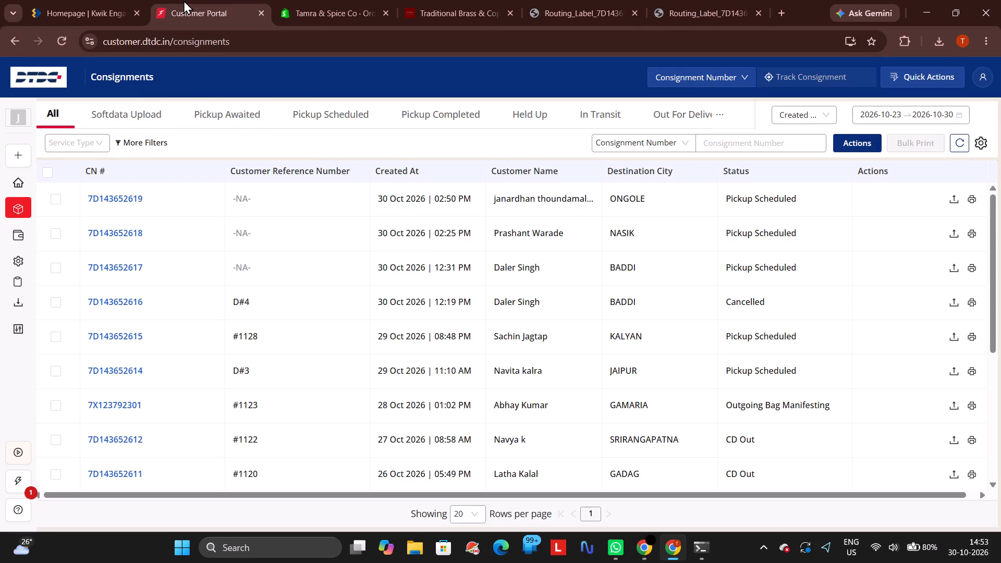
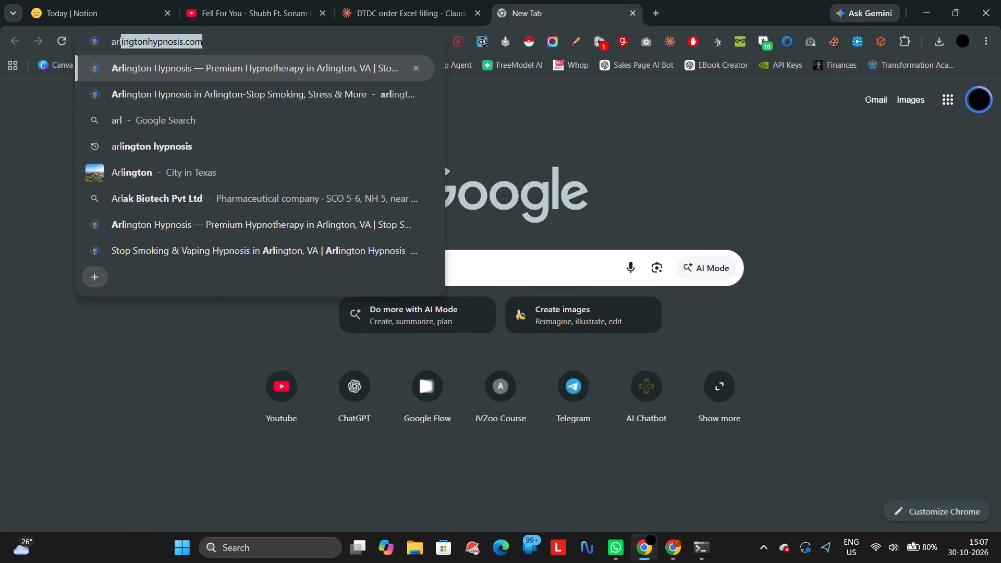
left_click(177, 150)
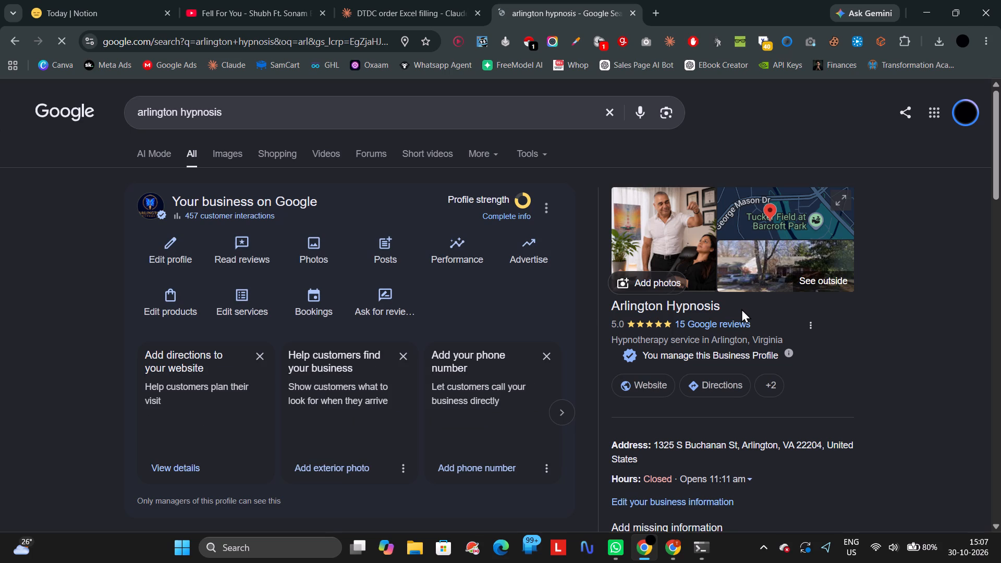
left_click(673, 240)
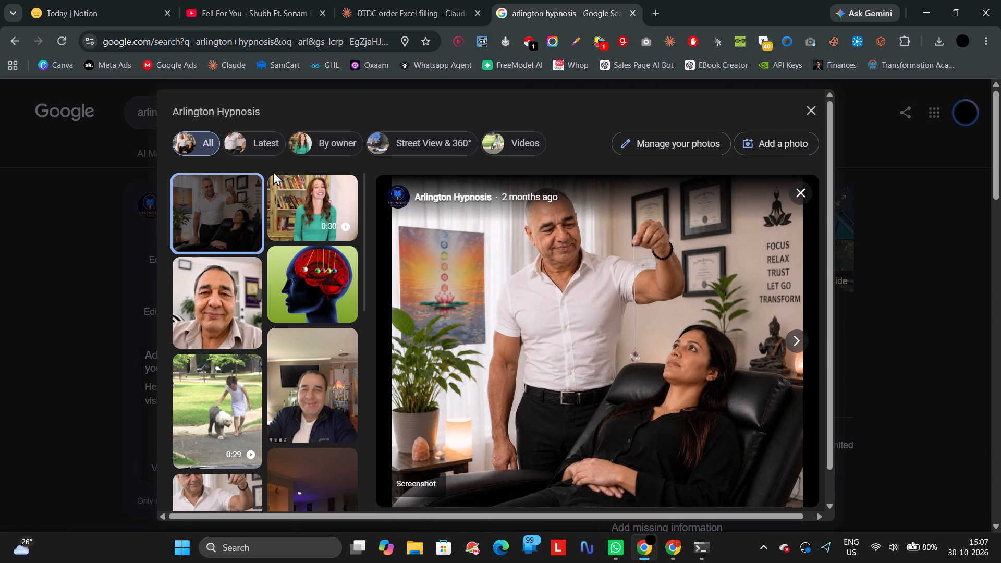
Pause the gallery's 0:49 video near its start and capture a screenshot of the whole Arlington Hypnosis photo viewer.
scroll(273, 171, "down", 3)
scroll(282, 228, "down", 1)
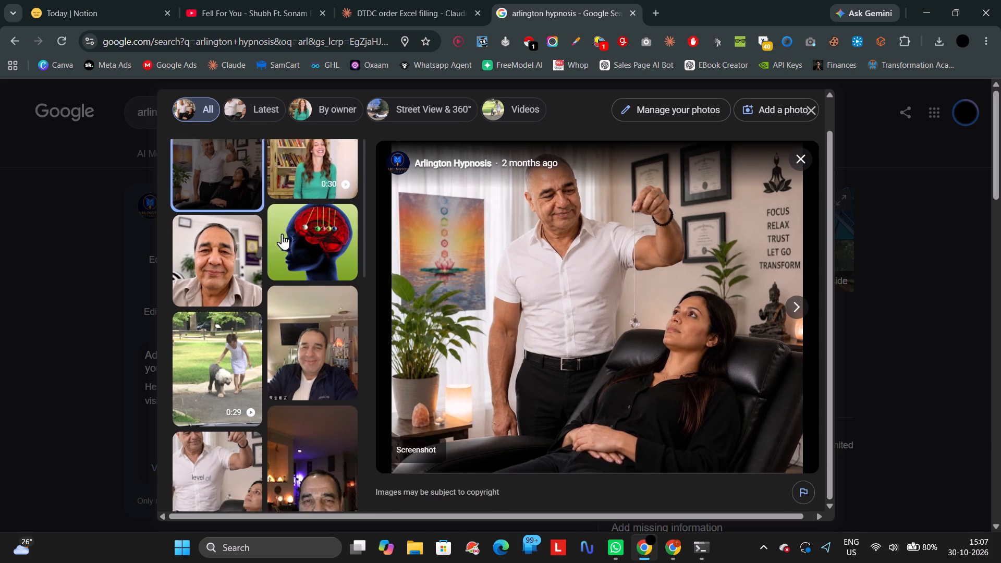
scroll(282, 234, "down", 2)
left_click(248, 252)
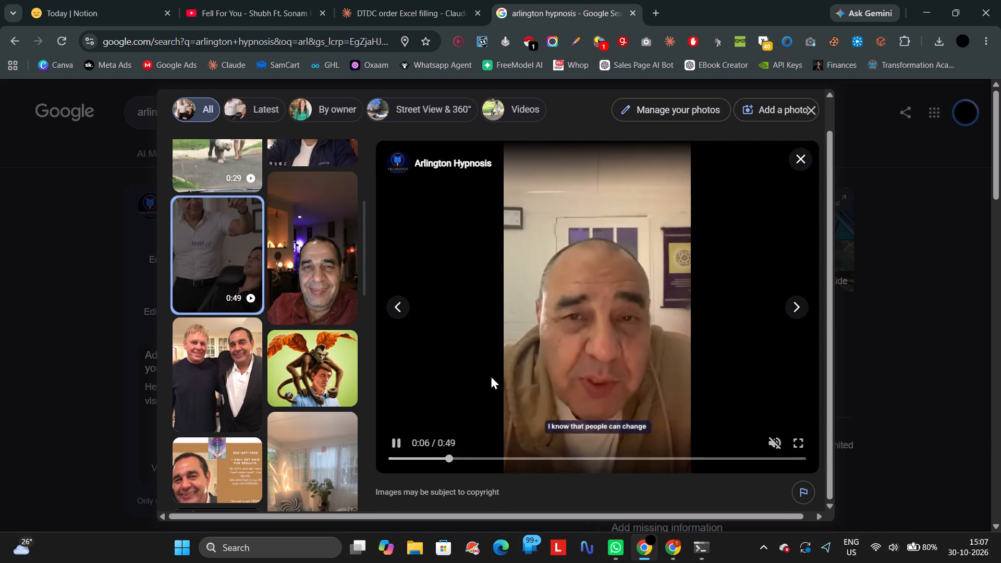
left_click(491, 375)
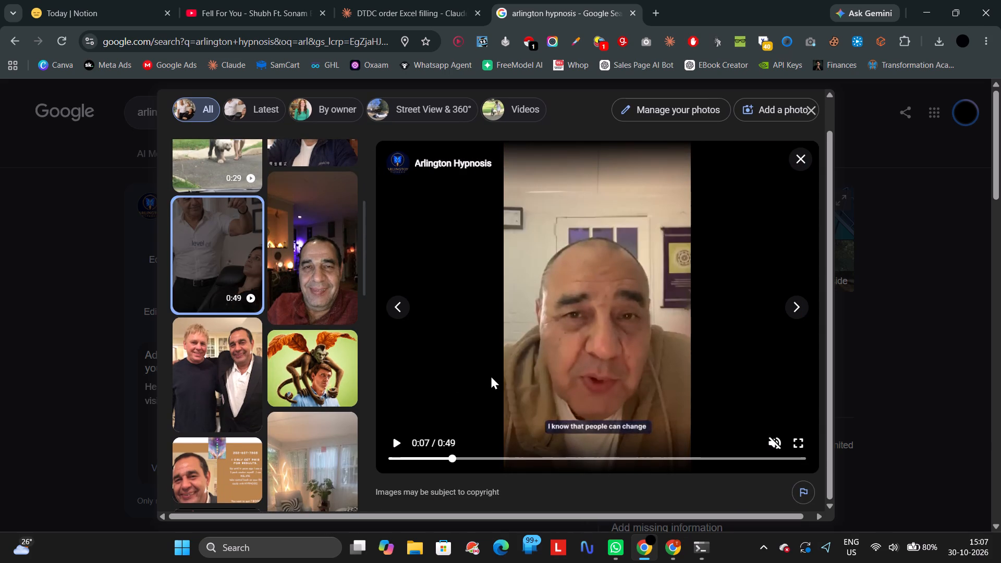
scroll(260, 368, "up", 5)
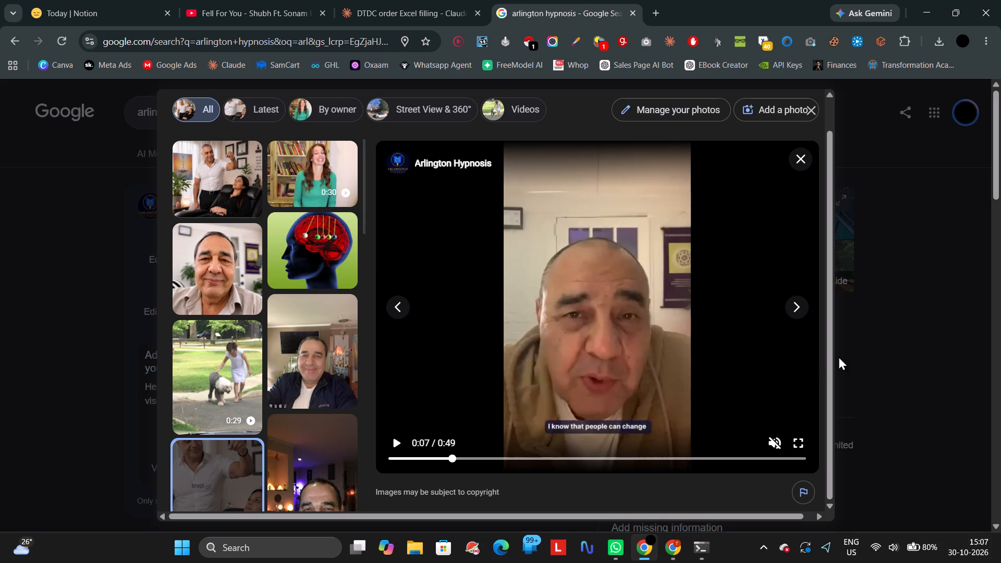
key("Print")
left_click_drag(0, 86, 987, 520)
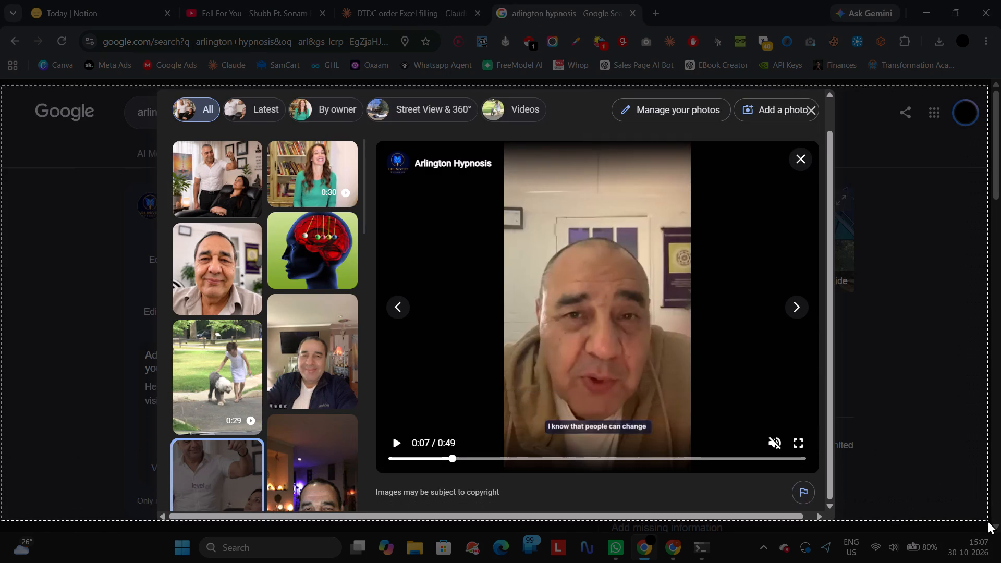
left_click_drag(987, 520, 995, 521)
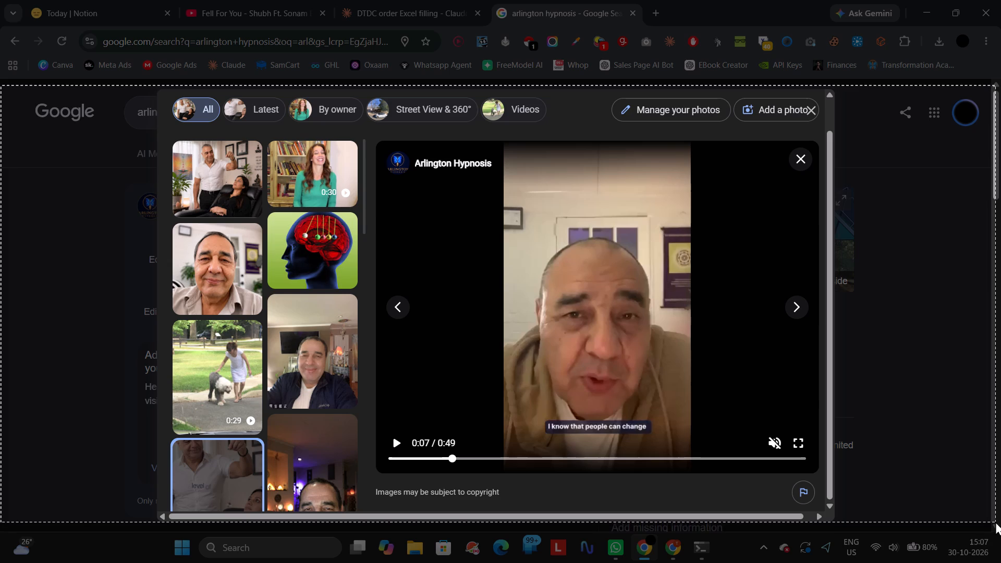
left_click_drag(995, 521, 995, 521)
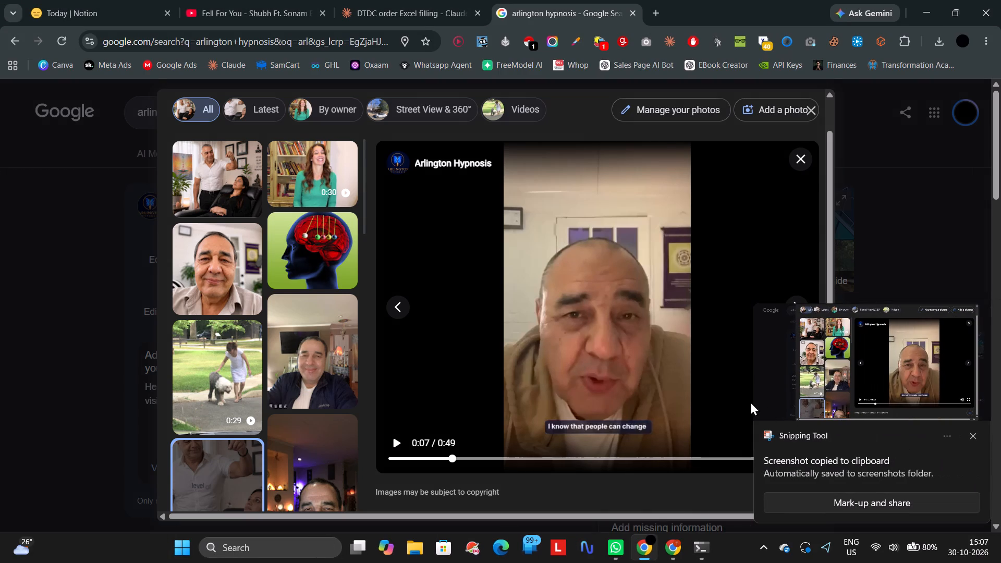
Open the gallery portrait of the man in the dark red shirt in its own tab and examine it enlarged.
scroll(327, 373, "down", 1)
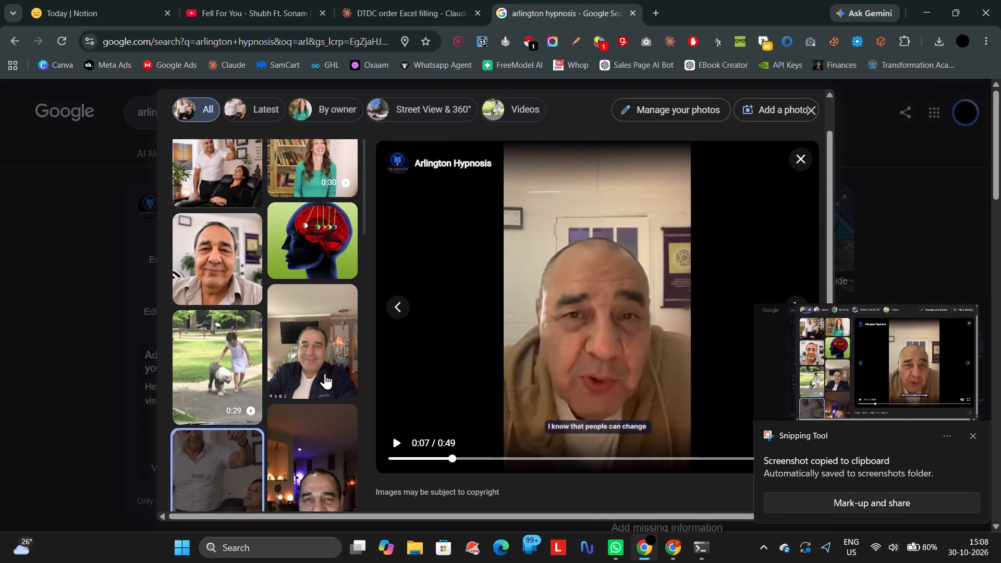
scroll(325, 373, "down", 1)
scroll(267, 333, "down", 1)
left_click(292, 303)
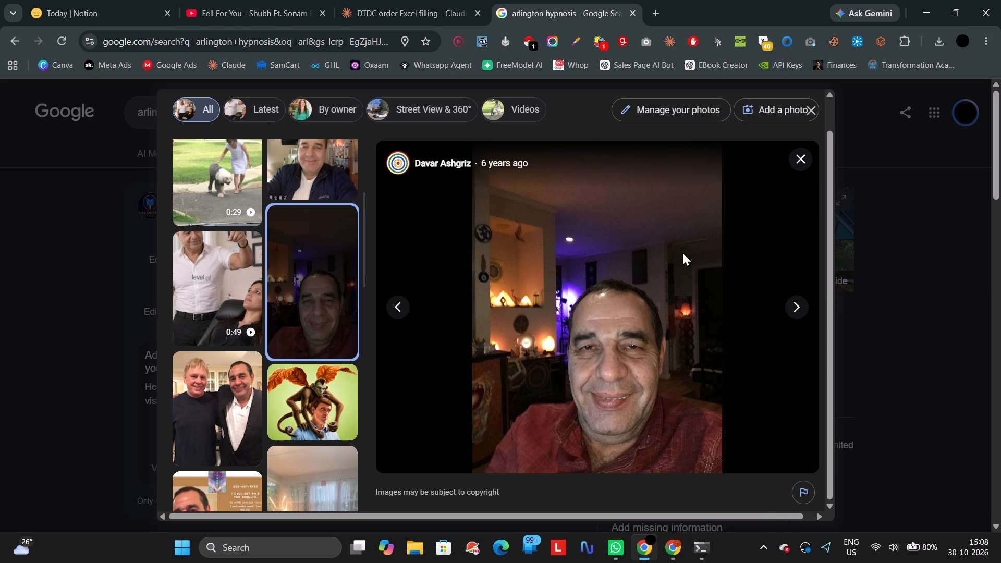
right_click(670, 267)
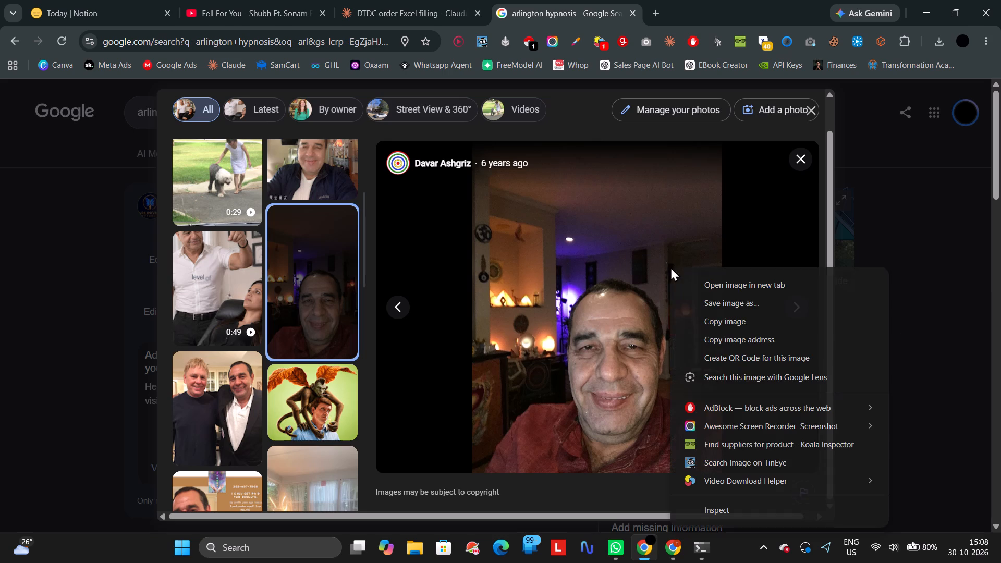
left_click(761, 285)
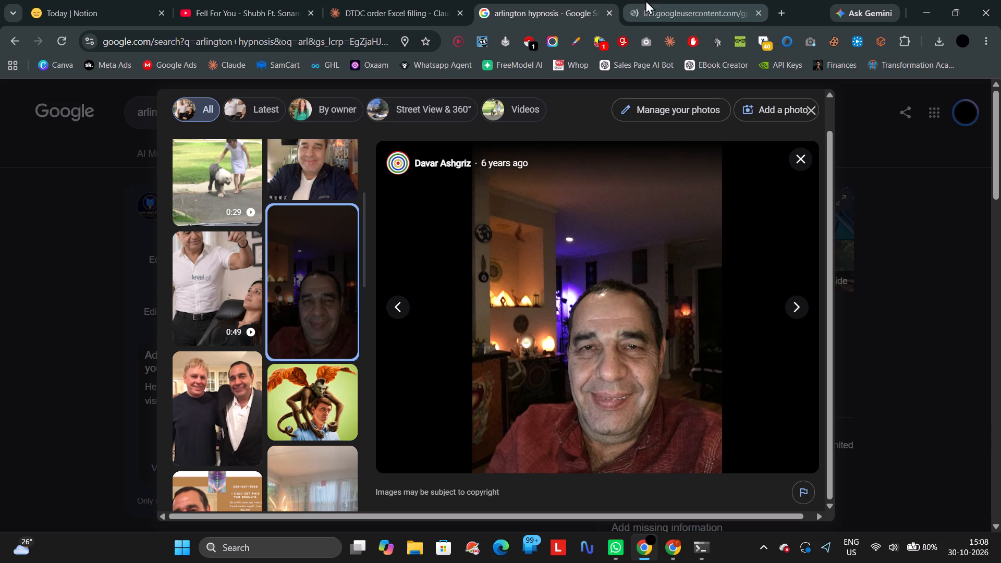
left_click(652, 0)
left_click(603, 443)
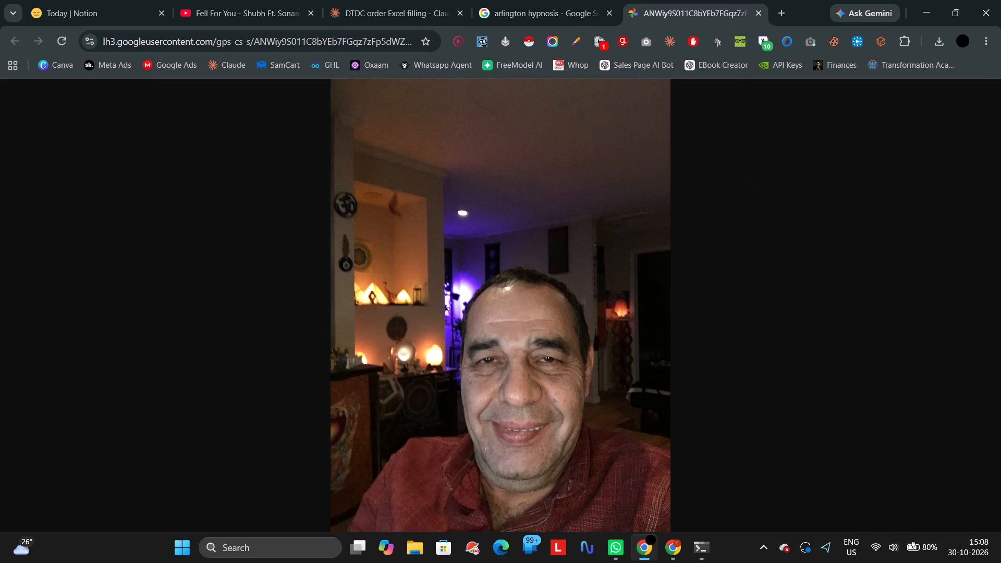
left_click_drag(603, 443, 606, 403)
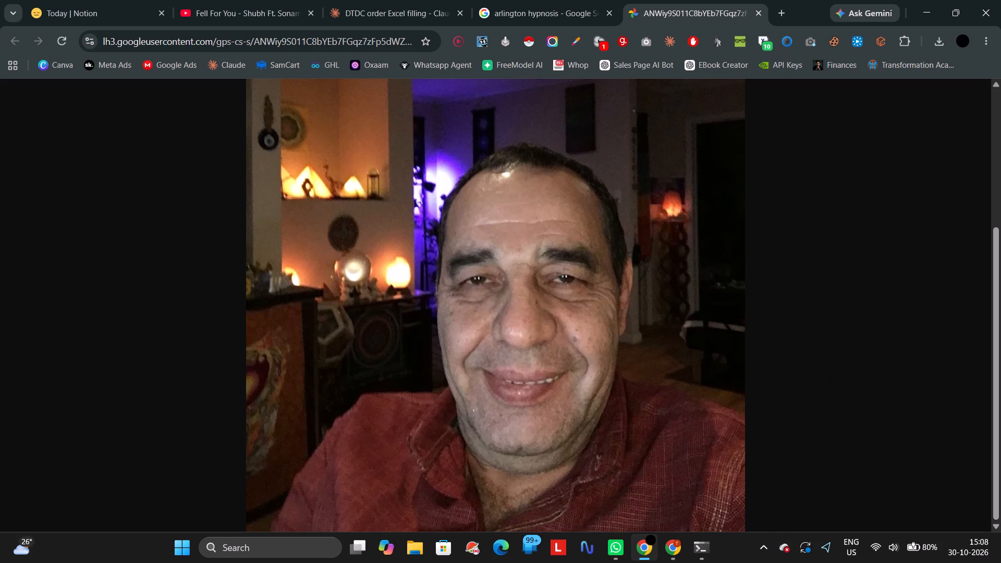
left_click_drag(1000, 376, 989, 261)
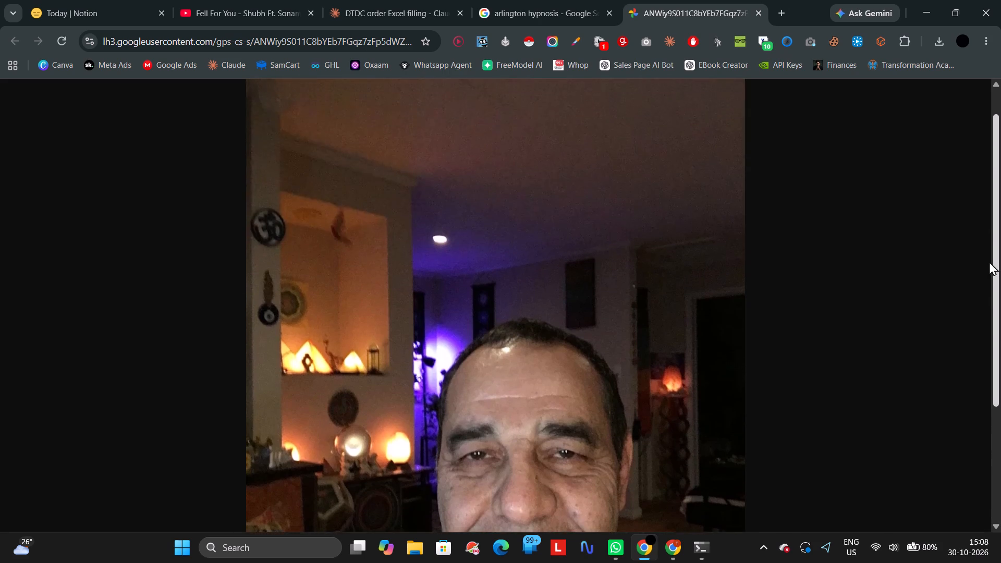
left_click_drag(989, 261, 1000, 404)
Look through the remaining portraits in the Arlington Hypnosis gallery, ending with the BeautyCam photo, and close the gallery.
left_click(503, 0)
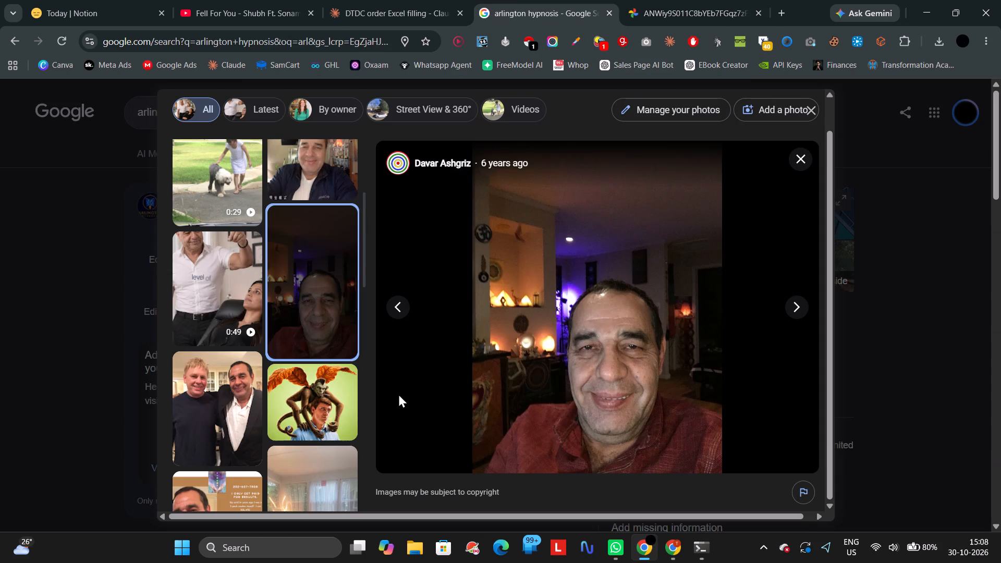
left_click(227, 410)
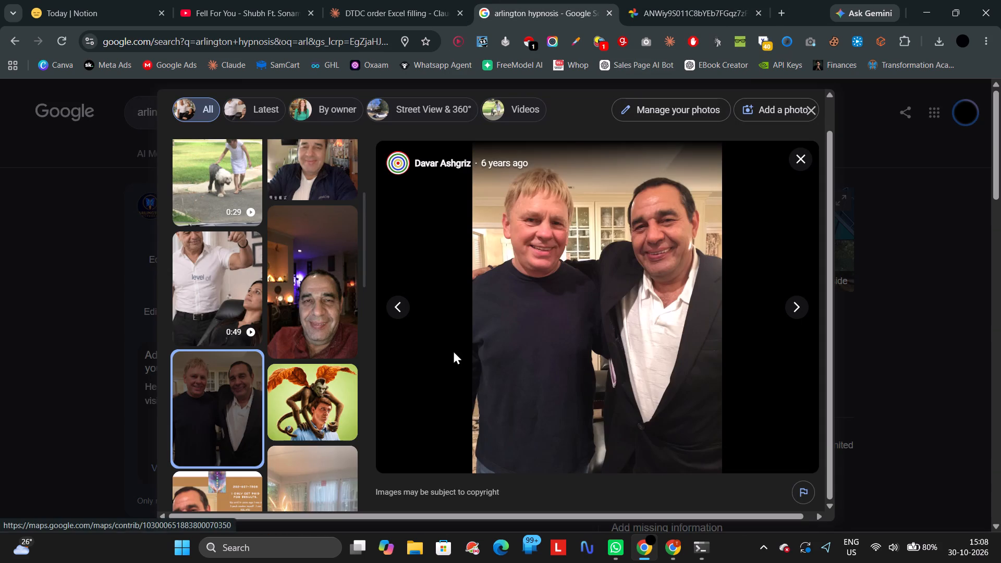
scroll(252, 383, "down", 2)
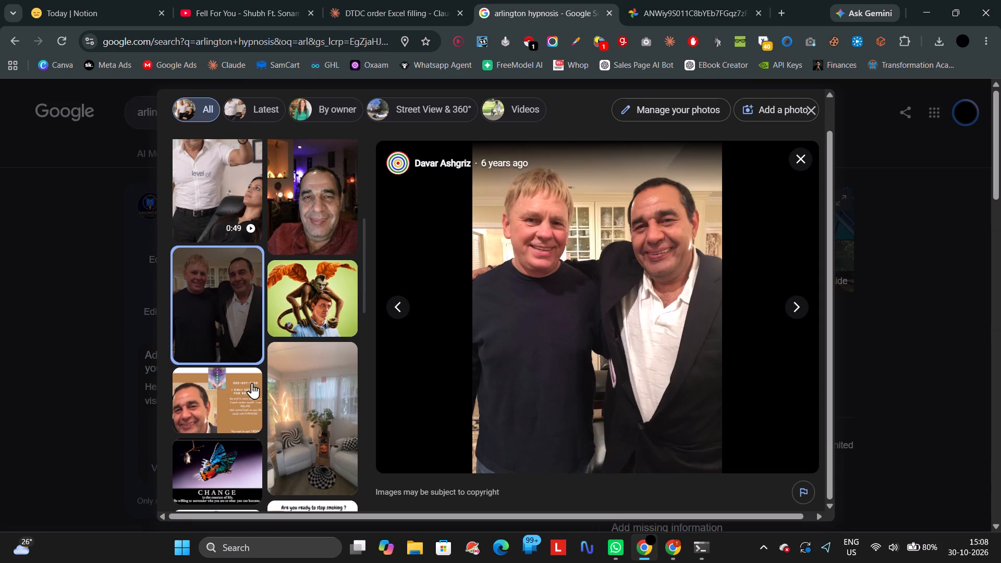
left_click(227, 391)
scroll(227, 391, "down", 4)
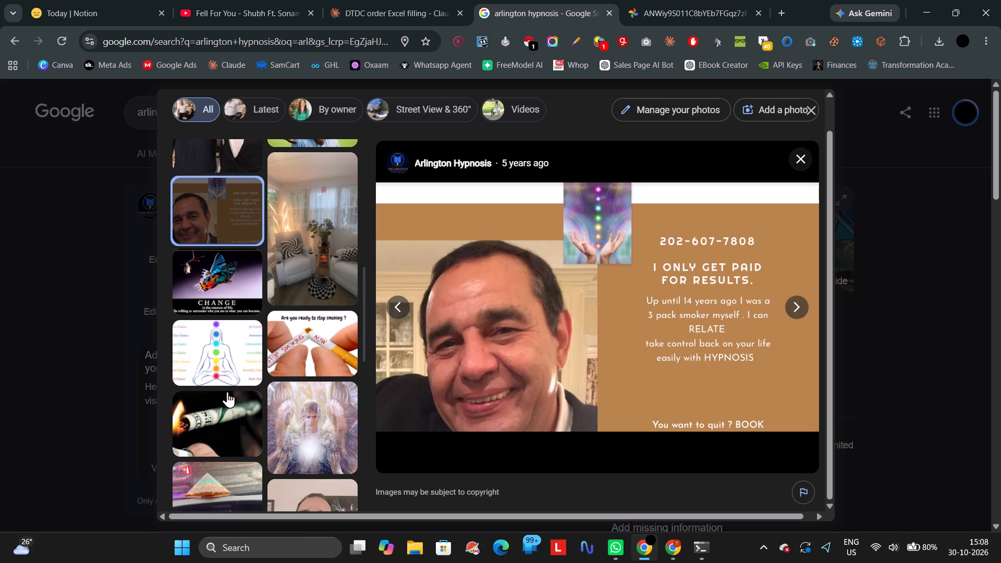
scroll(227, 391, "down", 3)
left_click(314, 309)
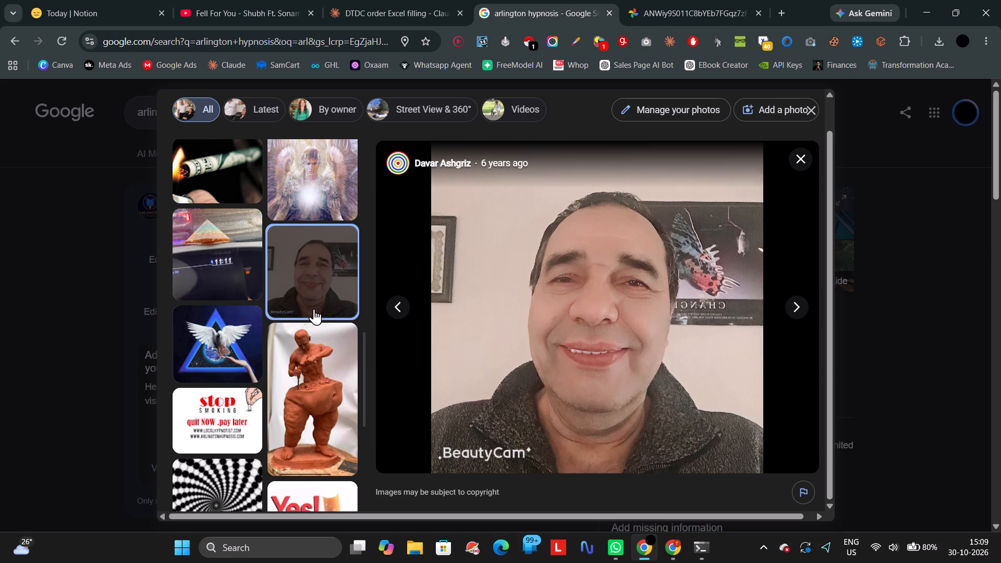
left_click(815, 109)
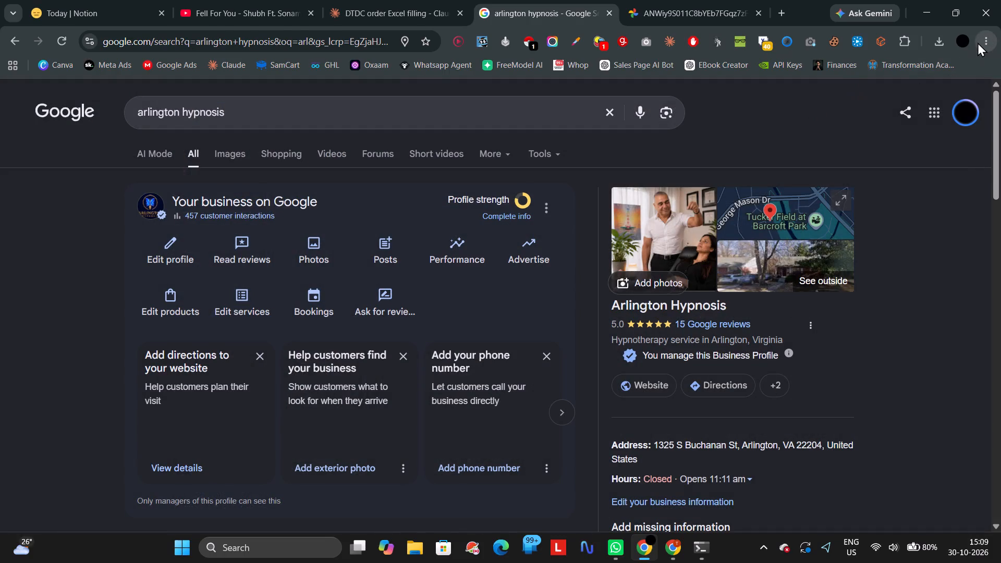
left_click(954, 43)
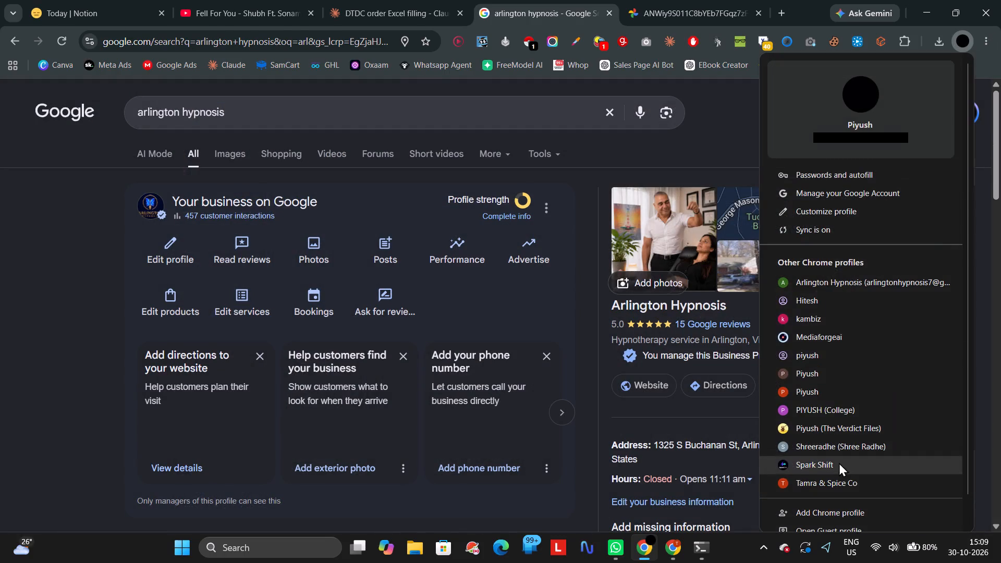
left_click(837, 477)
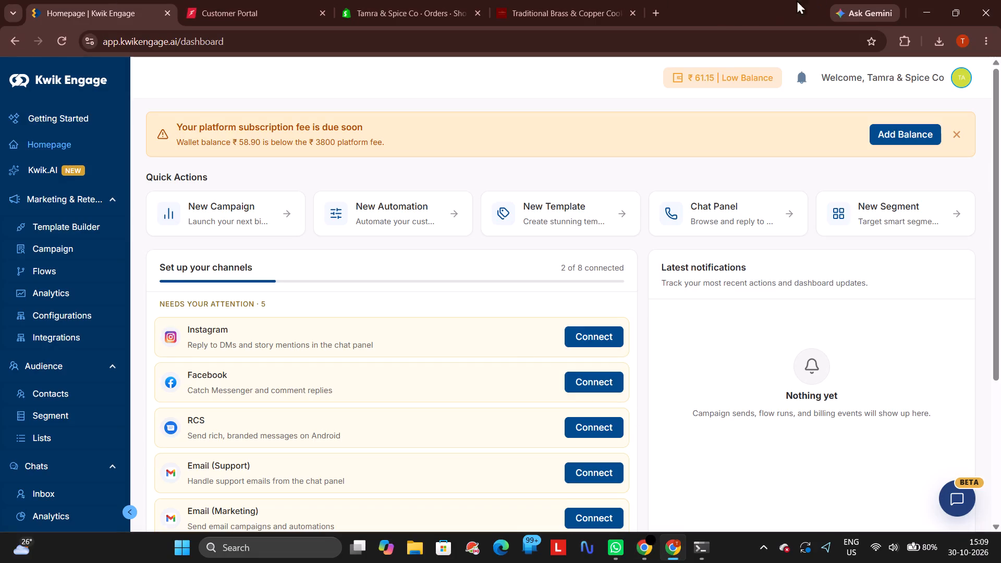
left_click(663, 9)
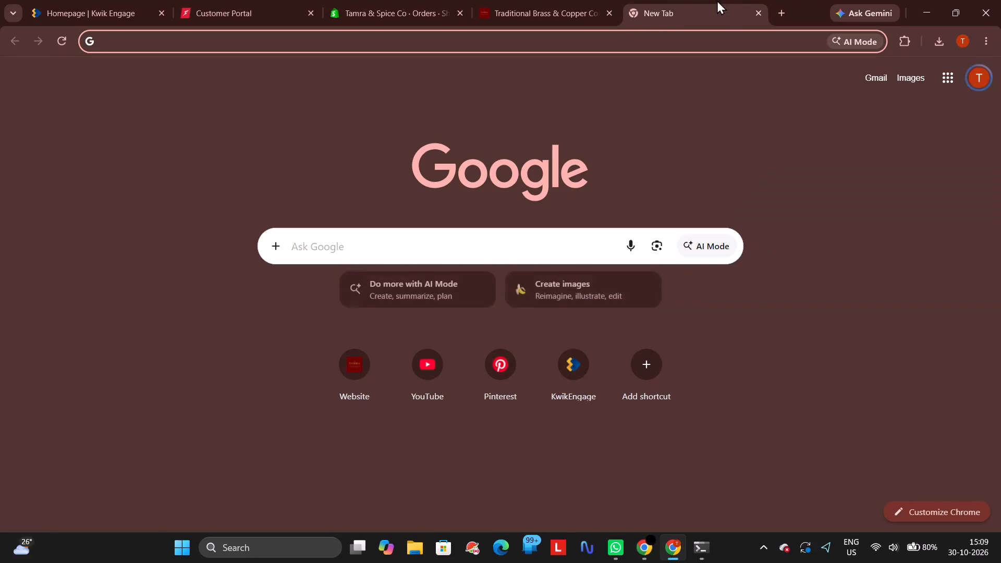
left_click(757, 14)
left_click(962, 59)
left_click(962, 42)
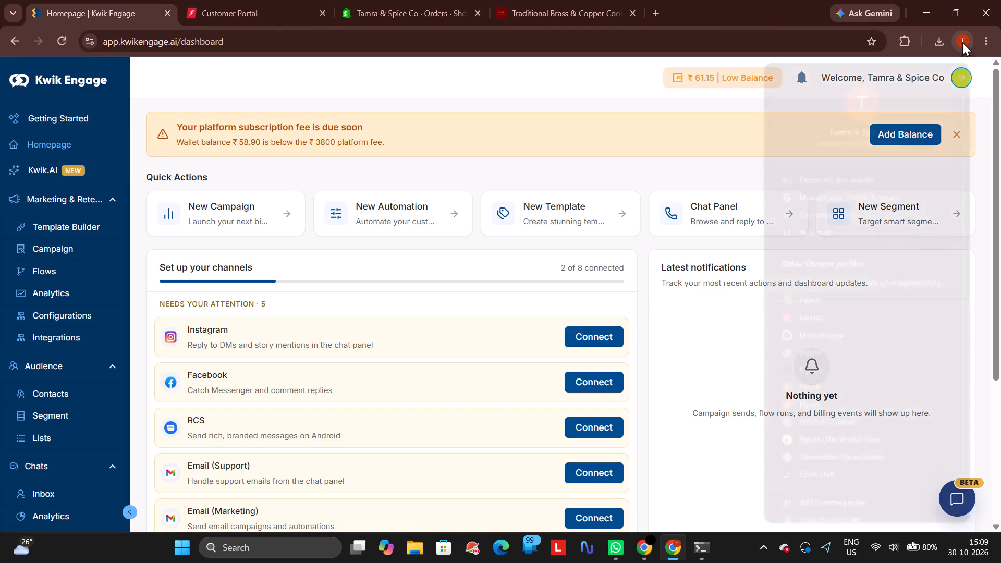